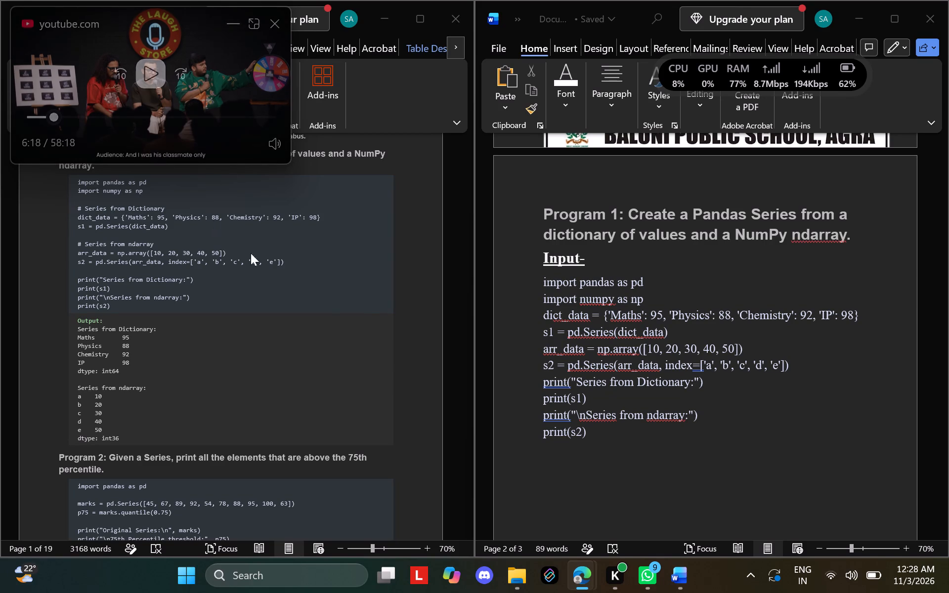
Examine the layout of the Program 1 input page and the output page following it.
scroll(604, 316, "down", 1)
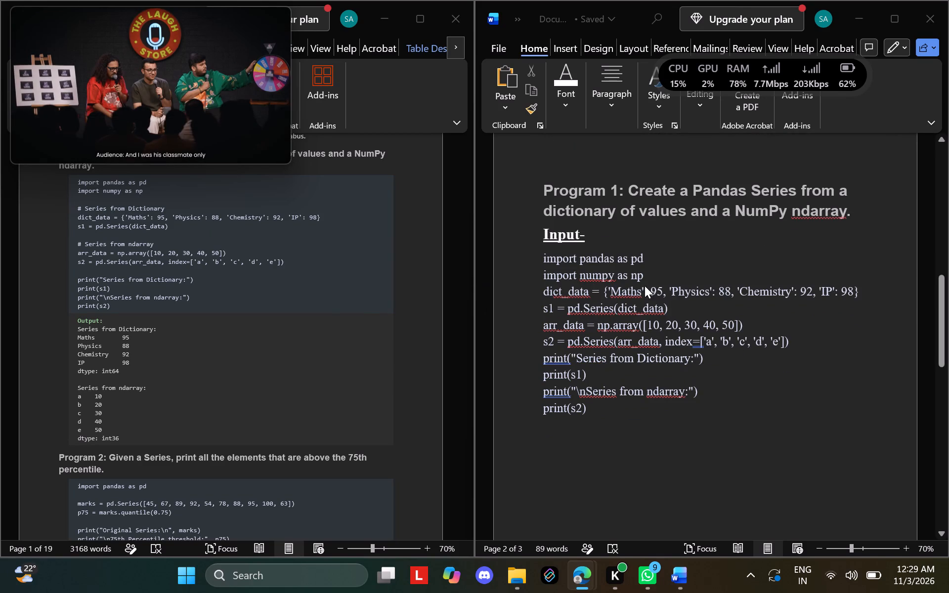
scroll(645, 286, "down", 3)
scroll(537, 271, "up", 2)
scroll(587, 251, "down", 12)
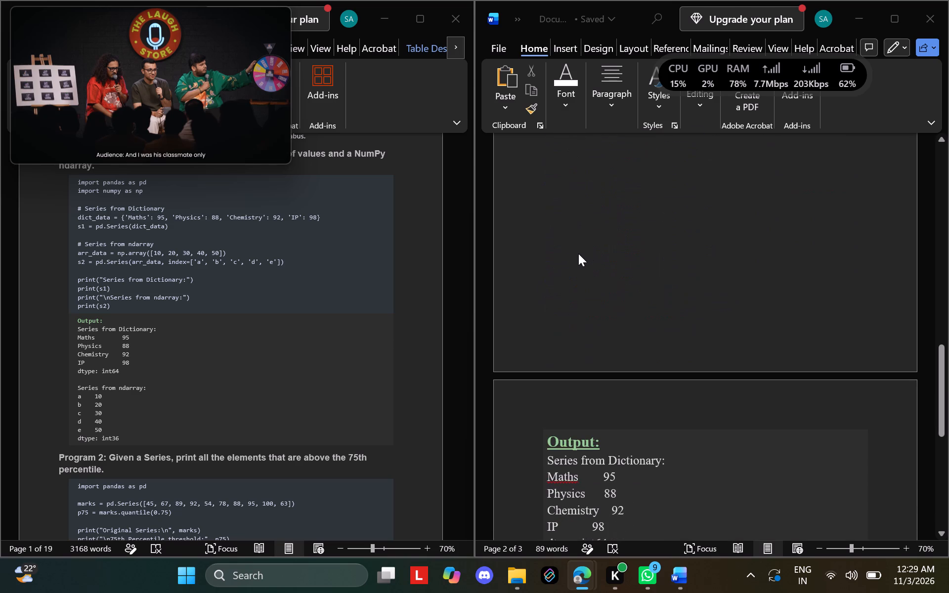
left_click(547, 335)
left_click(548, 323)
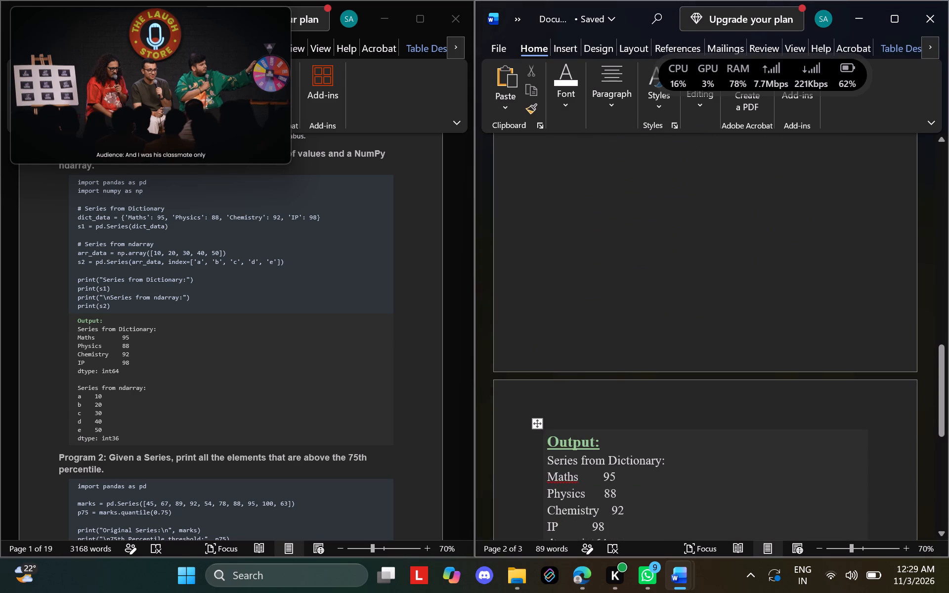
scroll(598, 243, "up", 4)
scroll(596, 244, "down", 2)
scroll(581, 255, "up", 1)
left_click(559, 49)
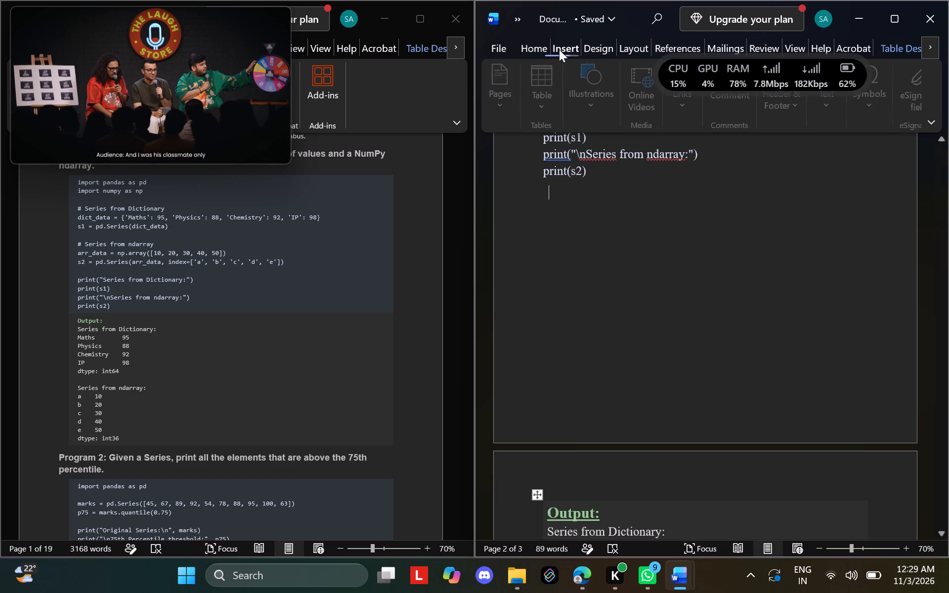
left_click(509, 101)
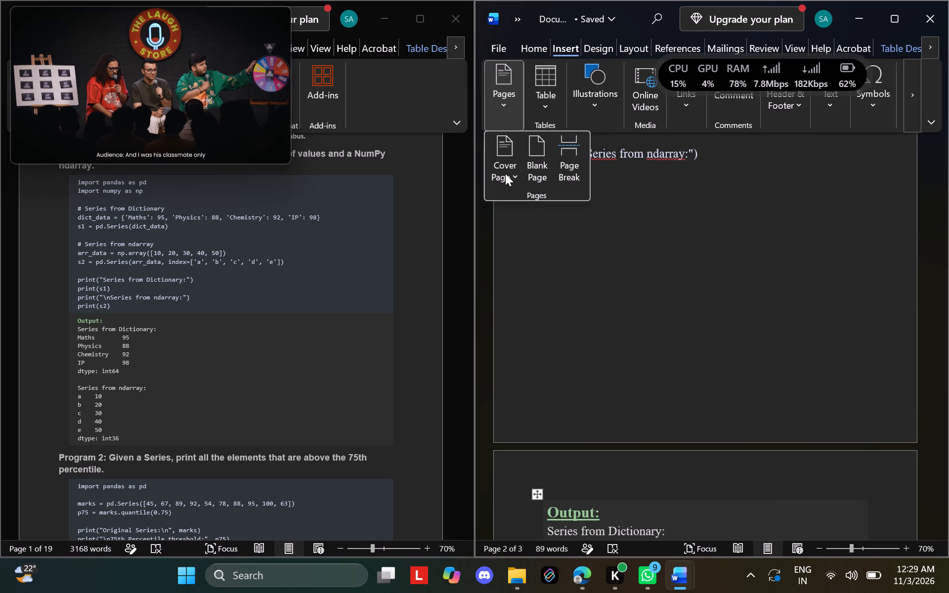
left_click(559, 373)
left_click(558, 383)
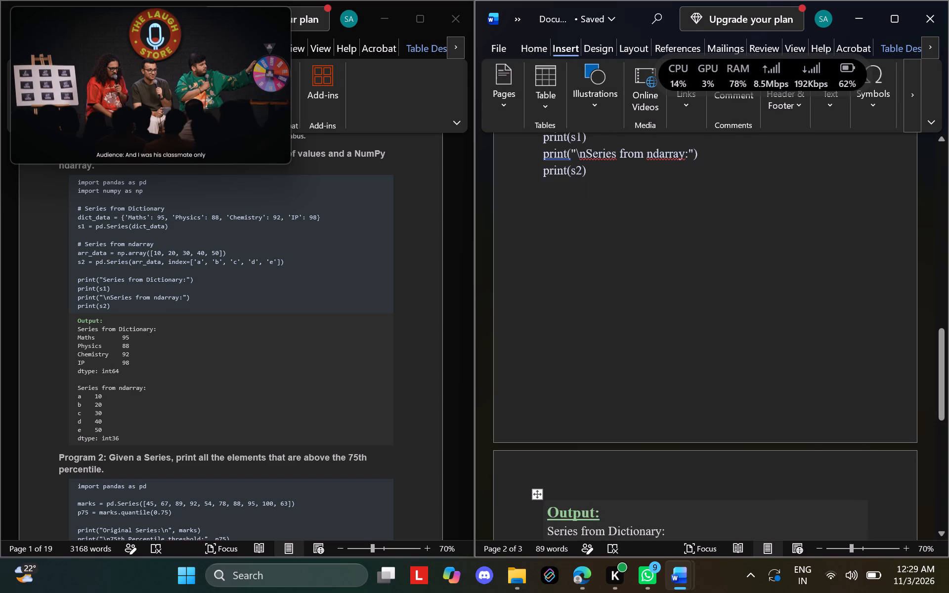
Clear the Program 1 output text from the shaded table cell on page 3.
left_click(528, 476)
key("Delete")
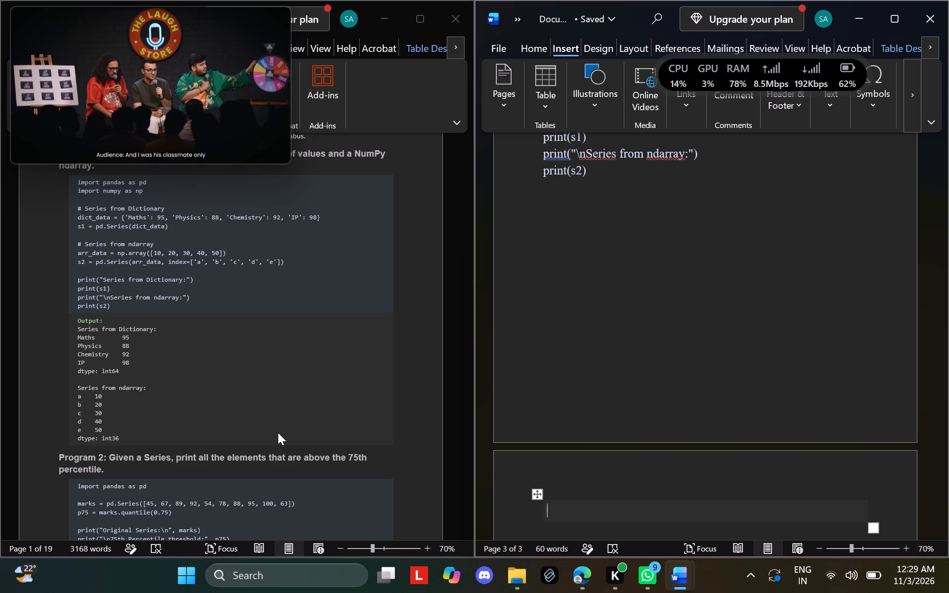
key("ctrl+u")
key("ctrl+y")
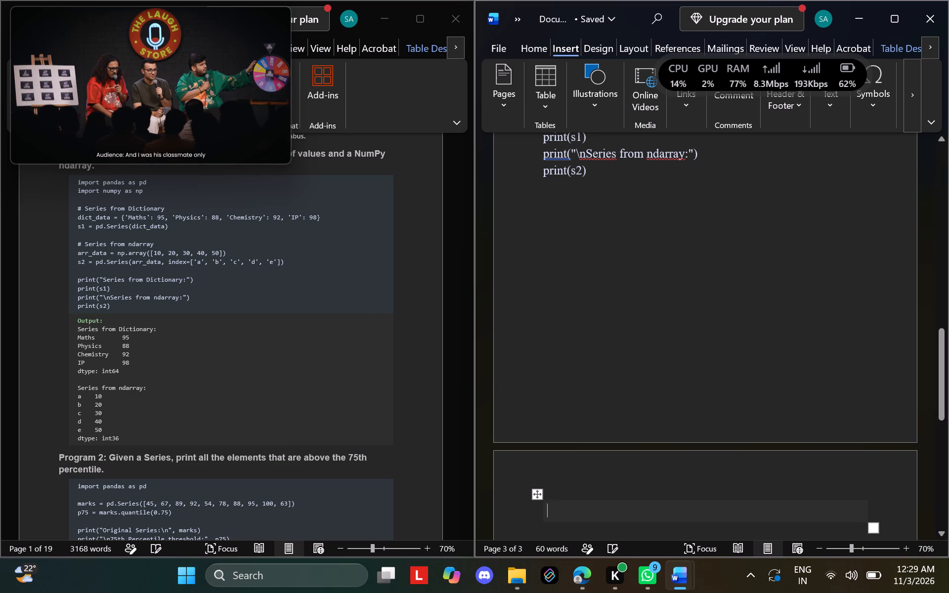
key("BackSpace")
key("BackSpace")
key("BackSpace")
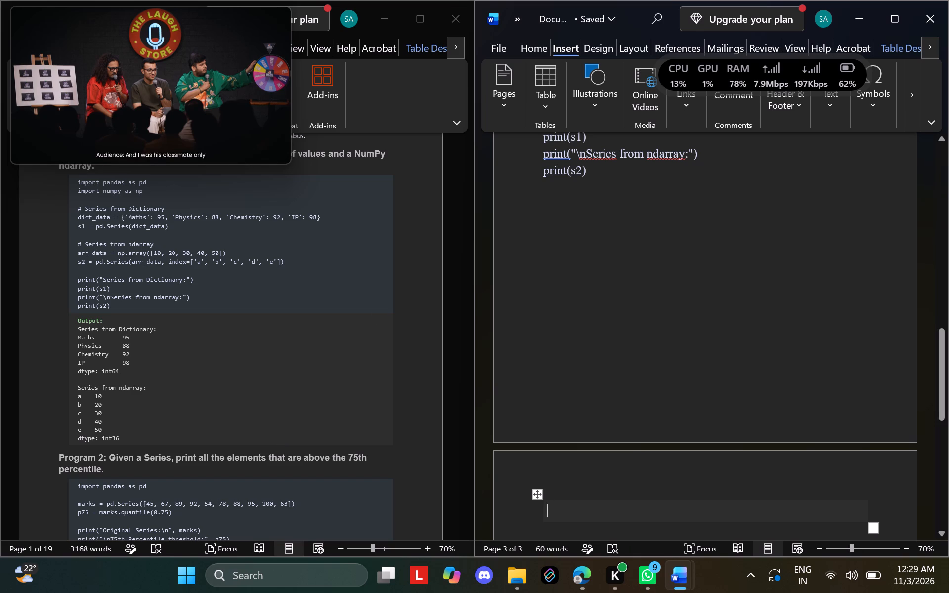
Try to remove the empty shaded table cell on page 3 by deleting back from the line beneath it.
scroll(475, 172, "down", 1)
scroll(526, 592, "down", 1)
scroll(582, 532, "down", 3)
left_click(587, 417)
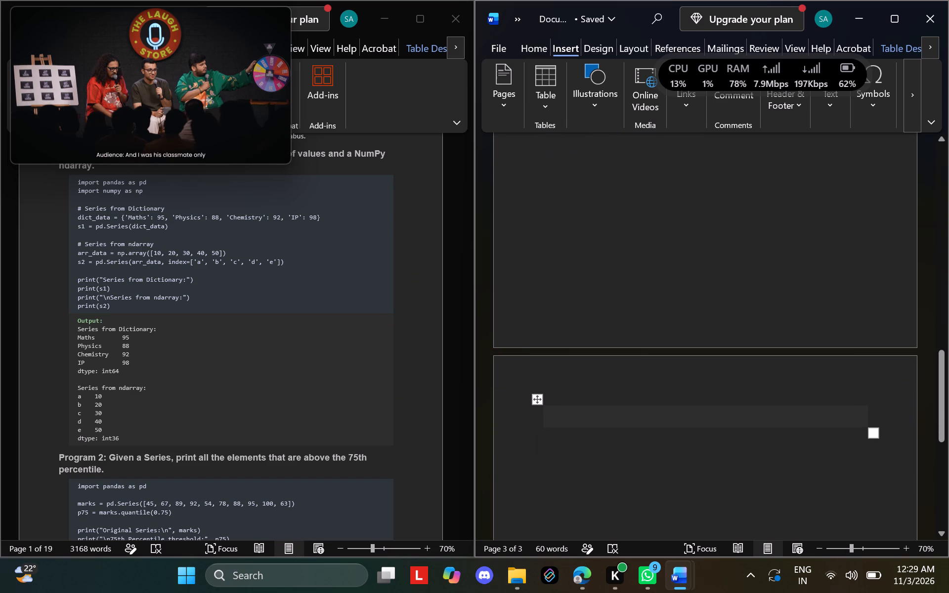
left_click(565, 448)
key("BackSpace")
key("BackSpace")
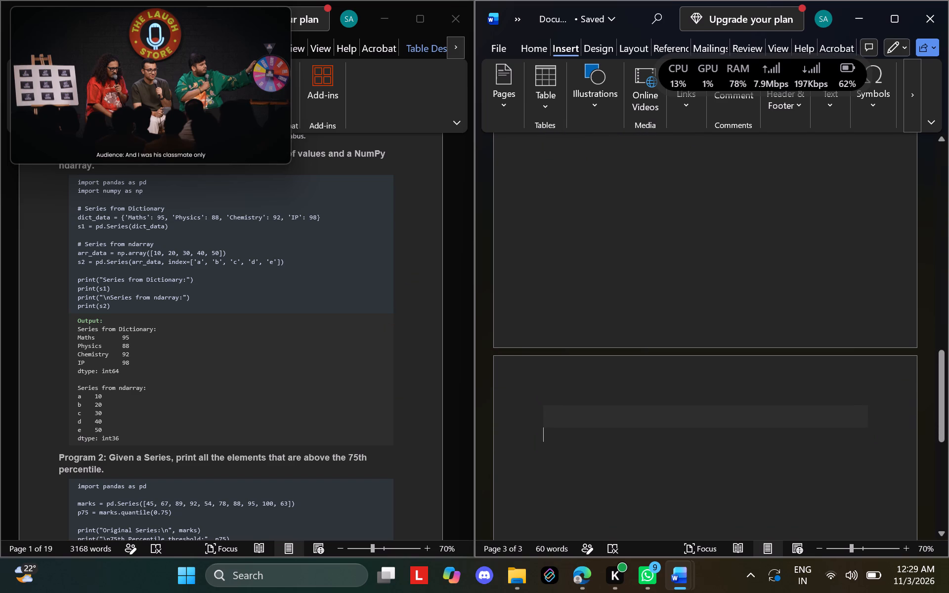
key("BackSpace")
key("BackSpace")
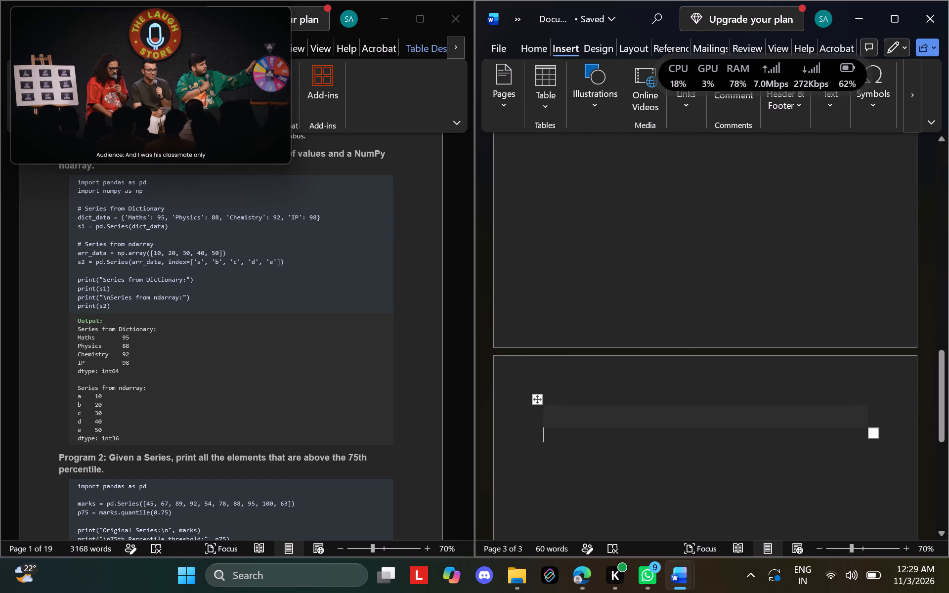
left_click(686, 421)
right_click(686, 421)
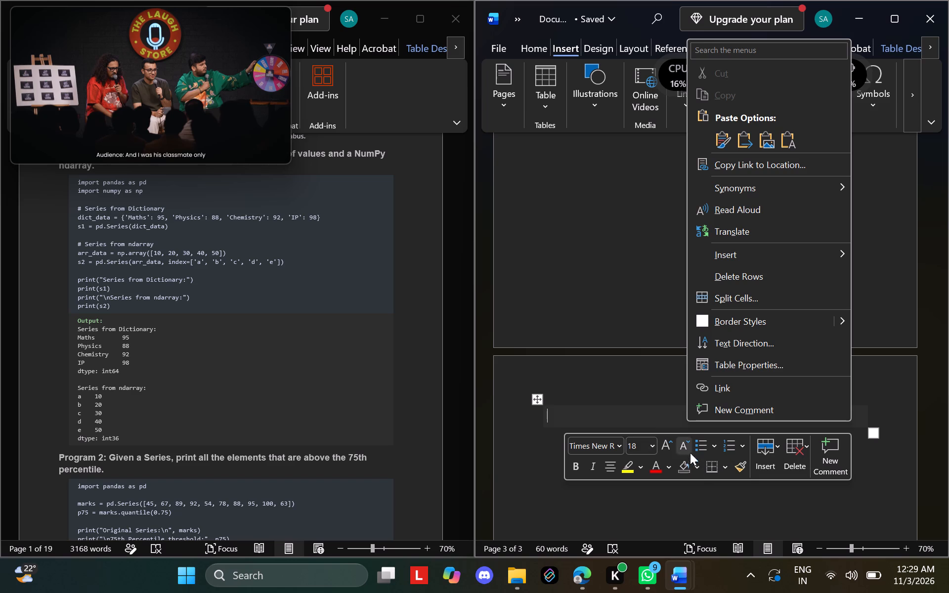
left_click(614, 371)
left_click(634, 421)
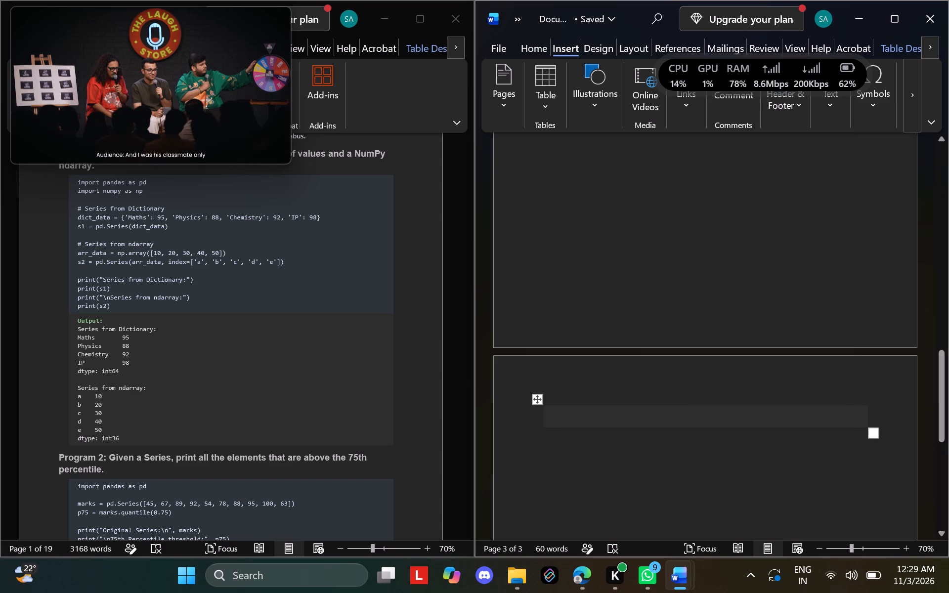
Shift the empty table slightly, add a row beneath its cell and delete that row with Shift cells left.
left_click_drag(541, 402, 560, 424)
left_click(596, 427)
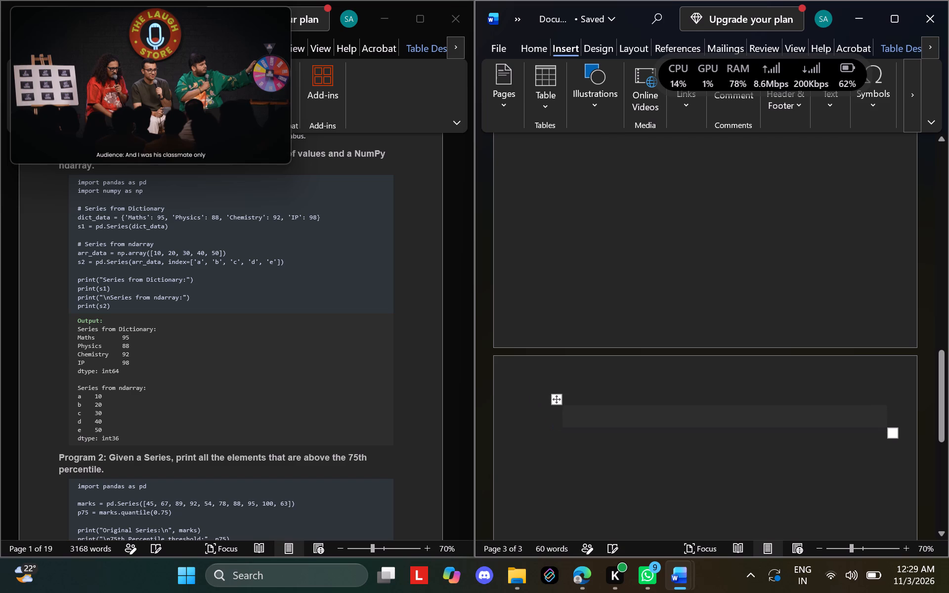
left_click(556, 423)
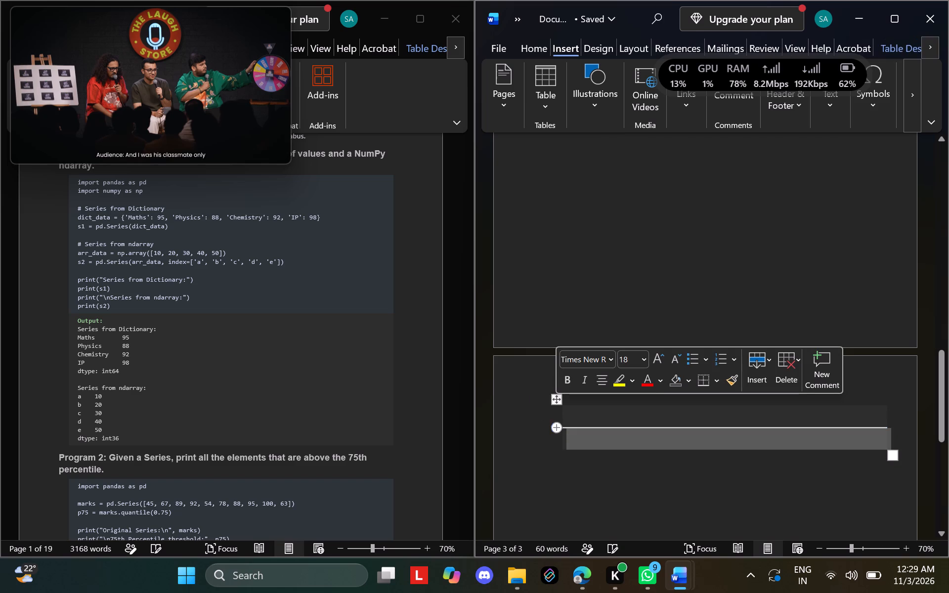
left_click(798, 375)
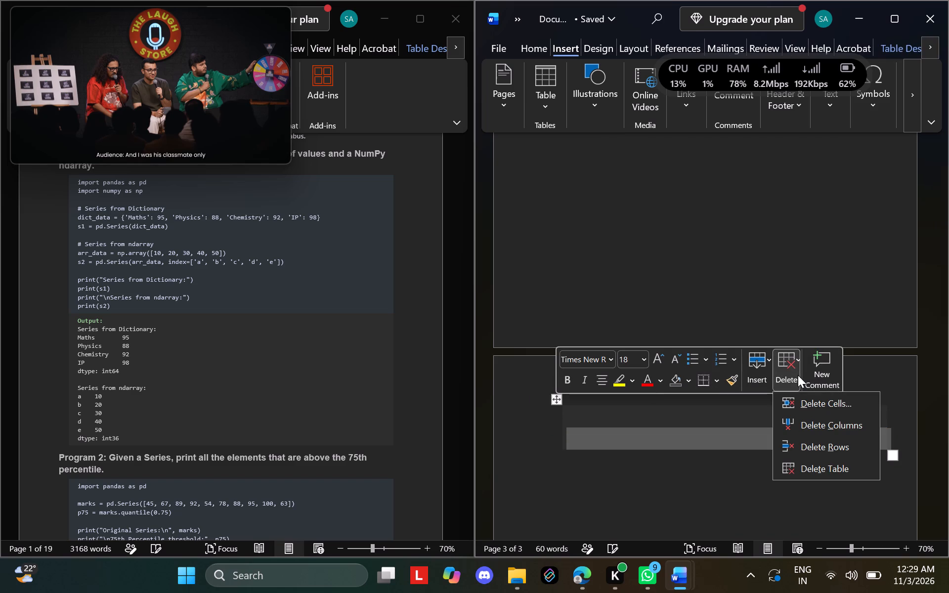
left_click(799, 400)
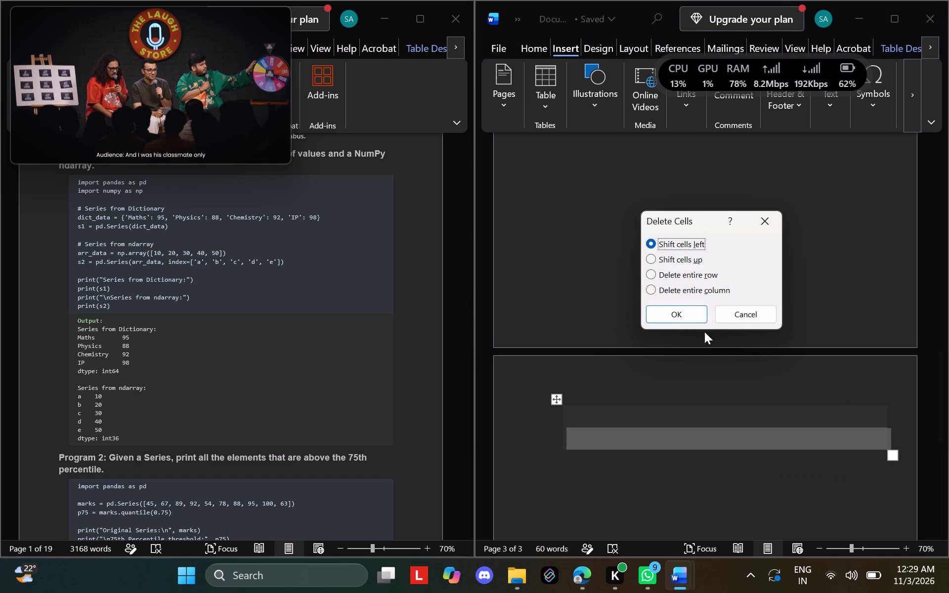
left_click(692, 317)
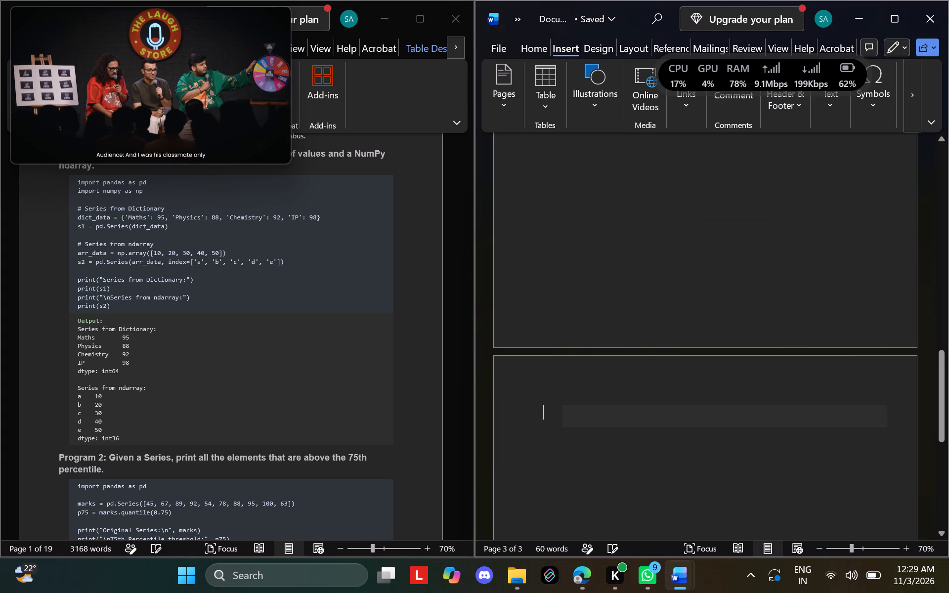
Delete the remaining empty shaded table cell on page 3 using Shift cells left.
left_click(638, 401)
left_click(632, 407)
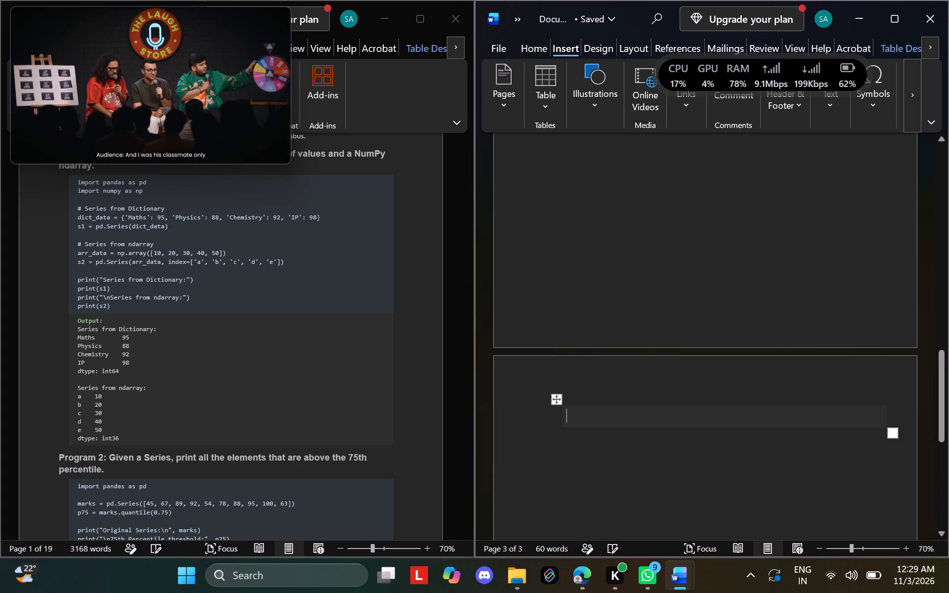
left_click(555, 397)
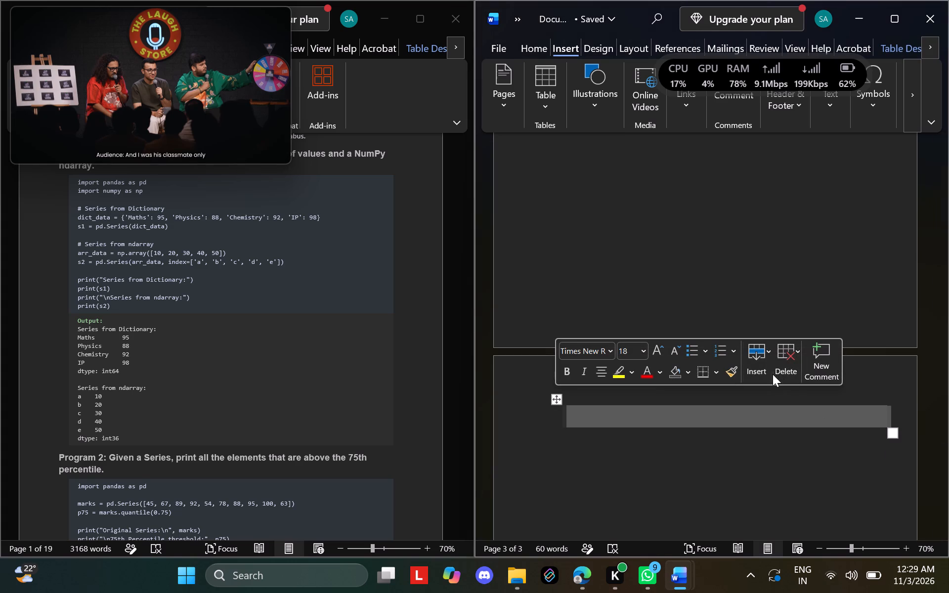
left_click(778, 371)
left_click(791, 392)
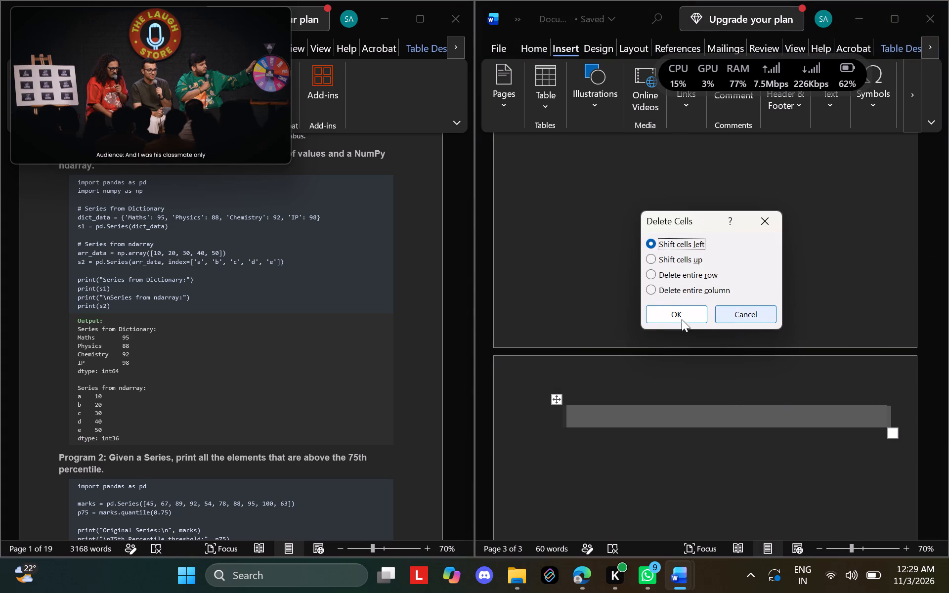
left_click(682, 319)
key("BackSpace")
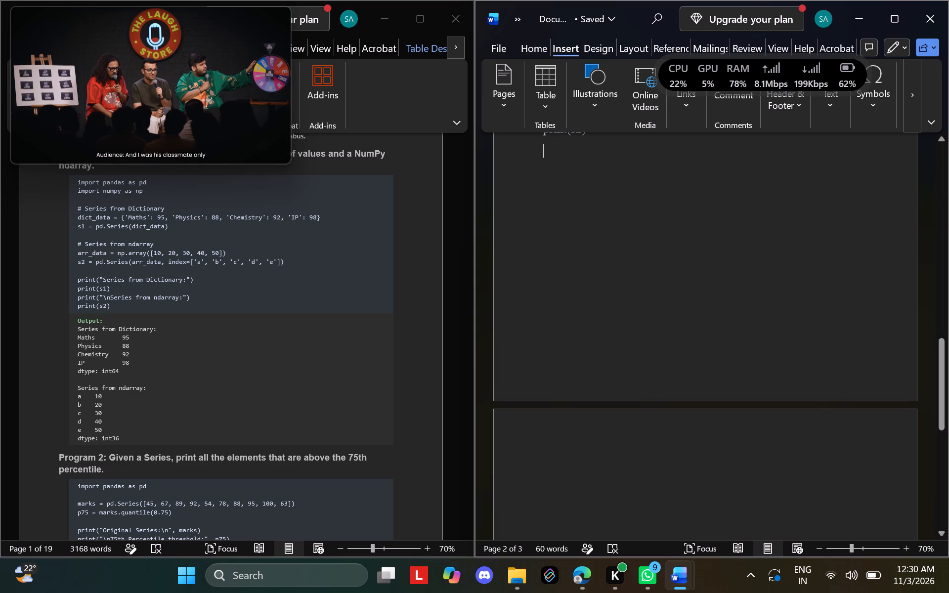
Paste the copied Program 1 output on page 3, from the "Output:" heading through "dtype: int36", outside any table.
scroll(598, 371, "up", 1)
left_click(612, 494)
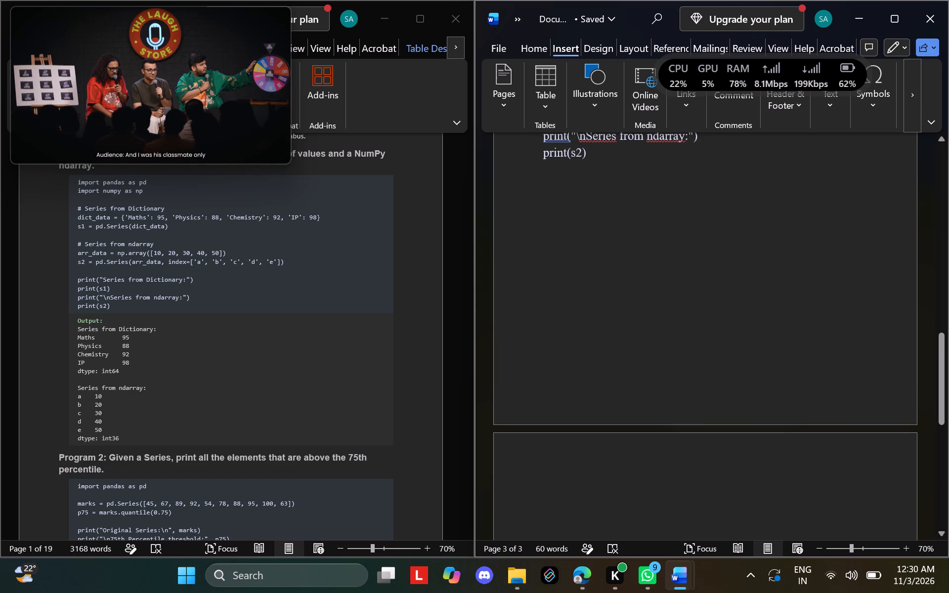
key("Delete")
scroll(597, 580, "down", 4)
scroll(630, 545, "up", 1)
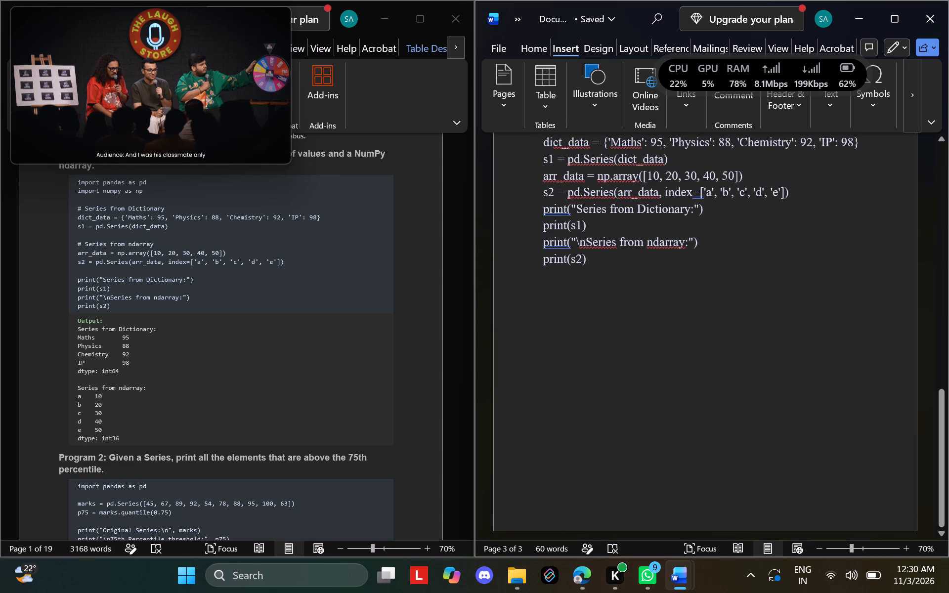
scroll(631, 425, "down", 2)
key("ctrl+v")
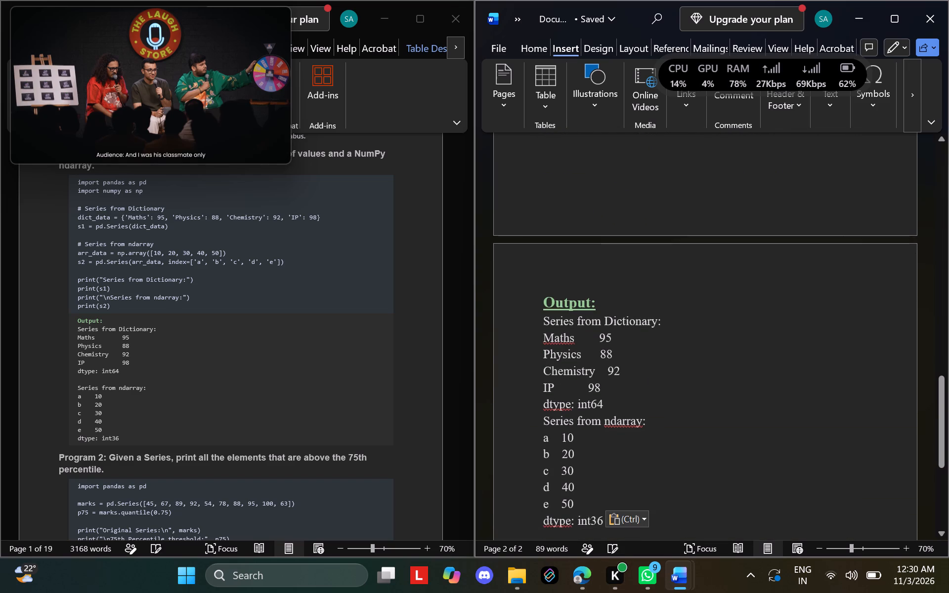
Check the Program 1 input and output pages and locate Program 2 in the source document.
scroll(648, 383, "up", 1)
scroll(648, 383, "down", 4)
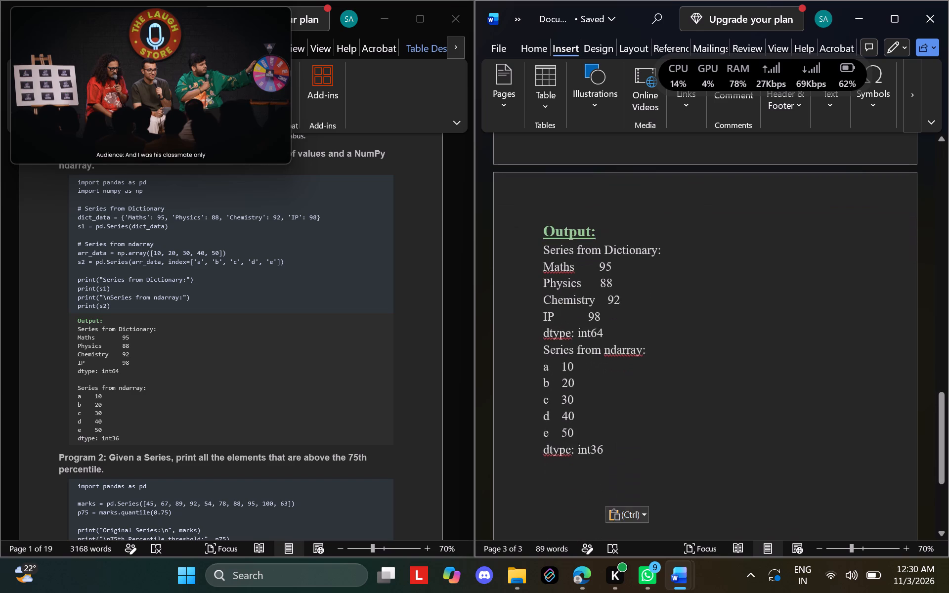
scroll(618, 371, "up", 1)
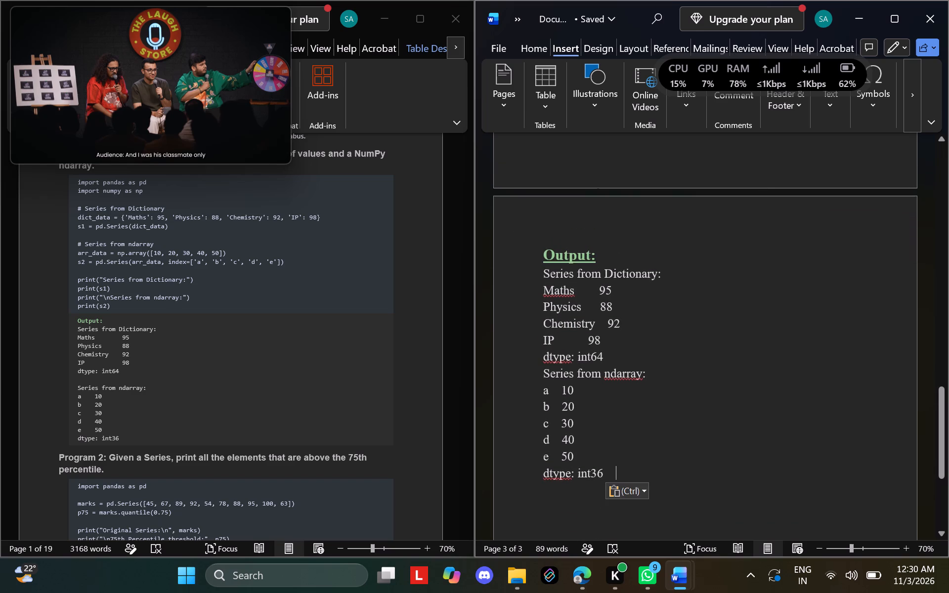
scroll(615, 388, "up", 1)
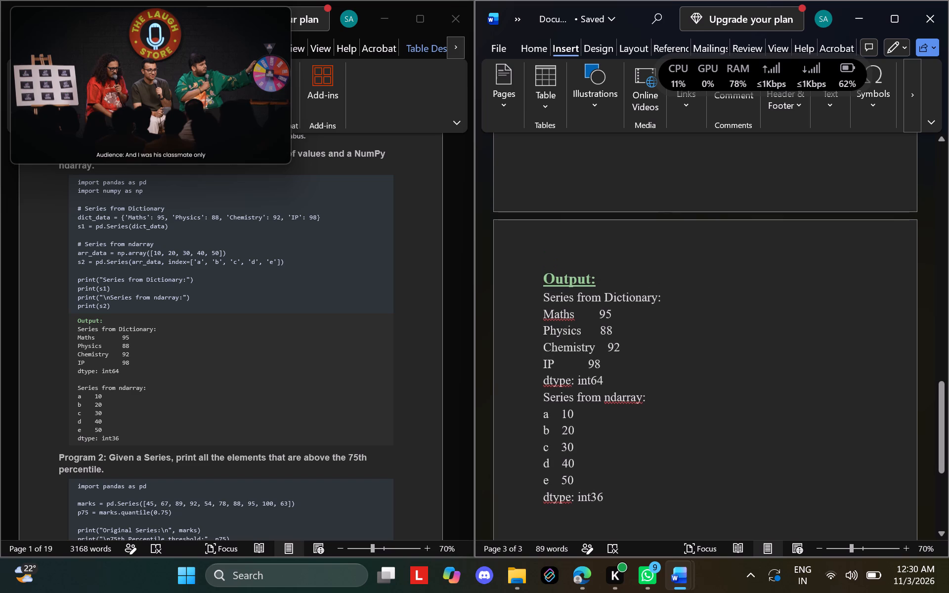
scroll(621, 375, "up", 8)
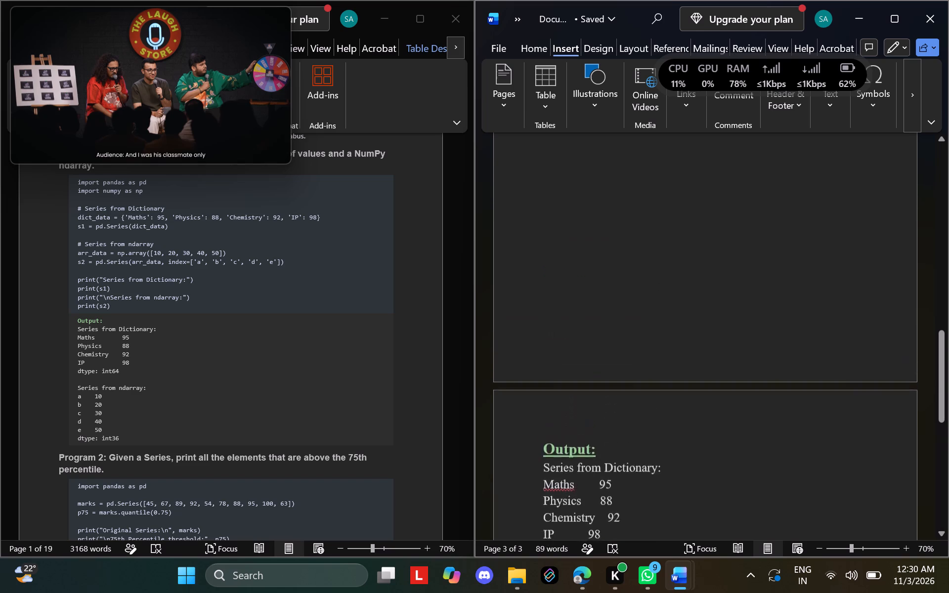
scroll(621, 375, "up", 12)
scroll(620, 378, "down", 6)
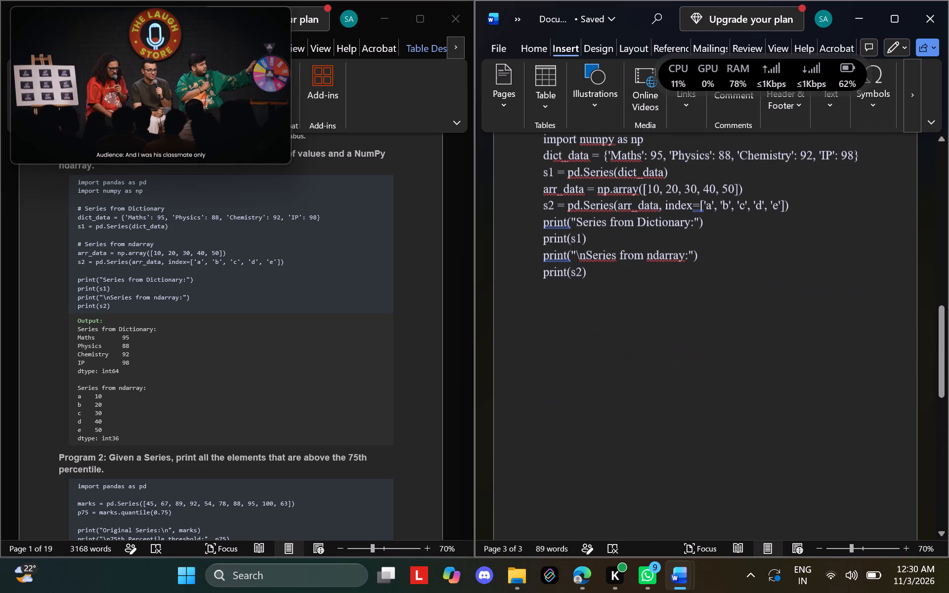
left_click(742, 310)
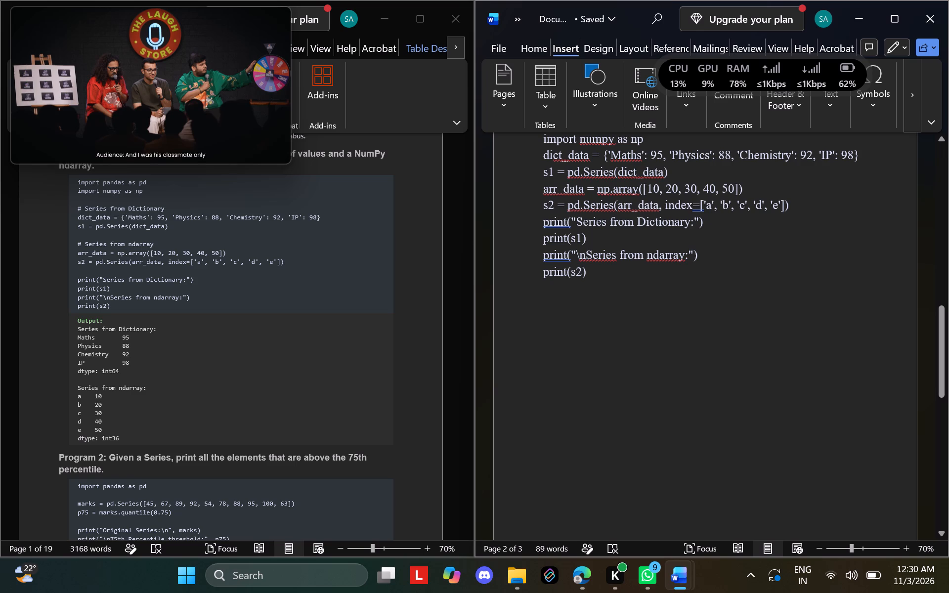
scroll(604, 330, "down", 2)
scroll(604, 330, "up", 1)
scroll(596, 333, "down", 2)
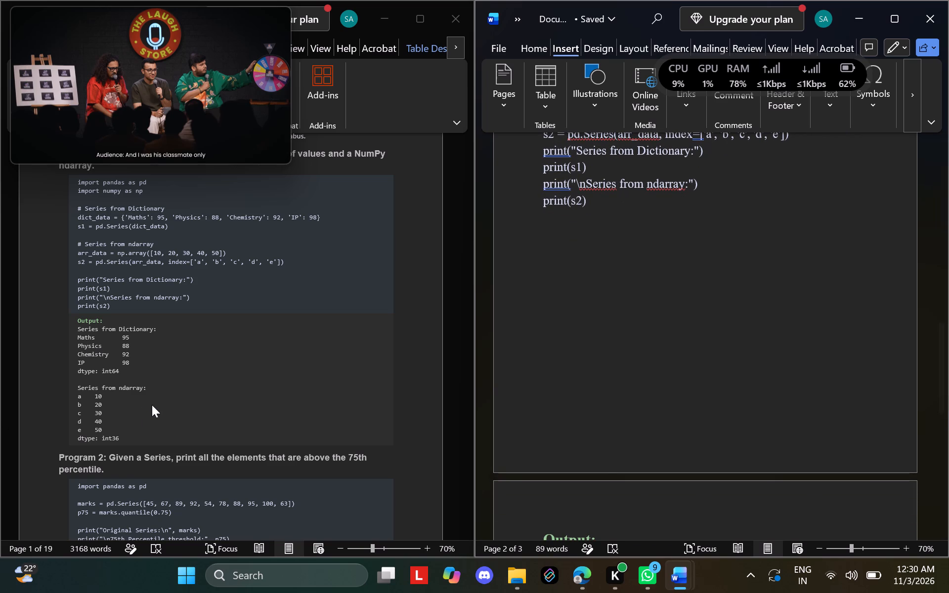
scroll(139, 408, "down", 6)
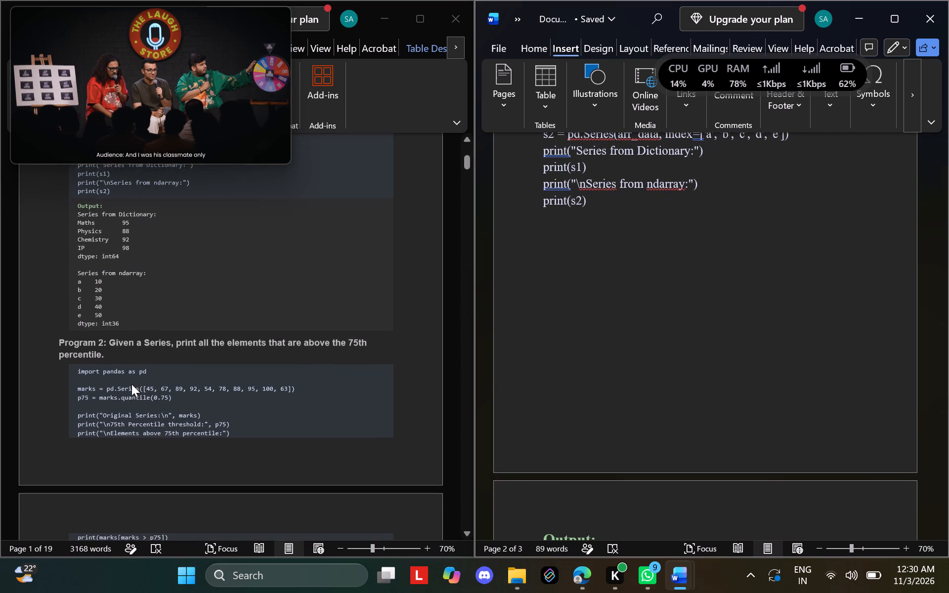
Examine Program 2's code and output in the source document.
scroll(131, 384, "down", 11)
scroll(146, 333, "down", 1)
scroll(146, 333, "up", 5)
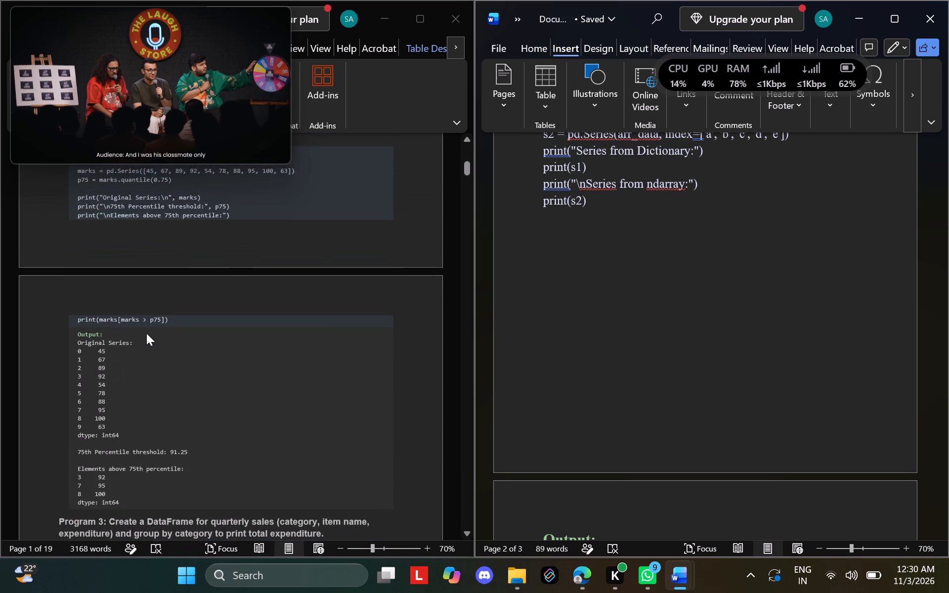
scroll(146, 333, "up", 13)
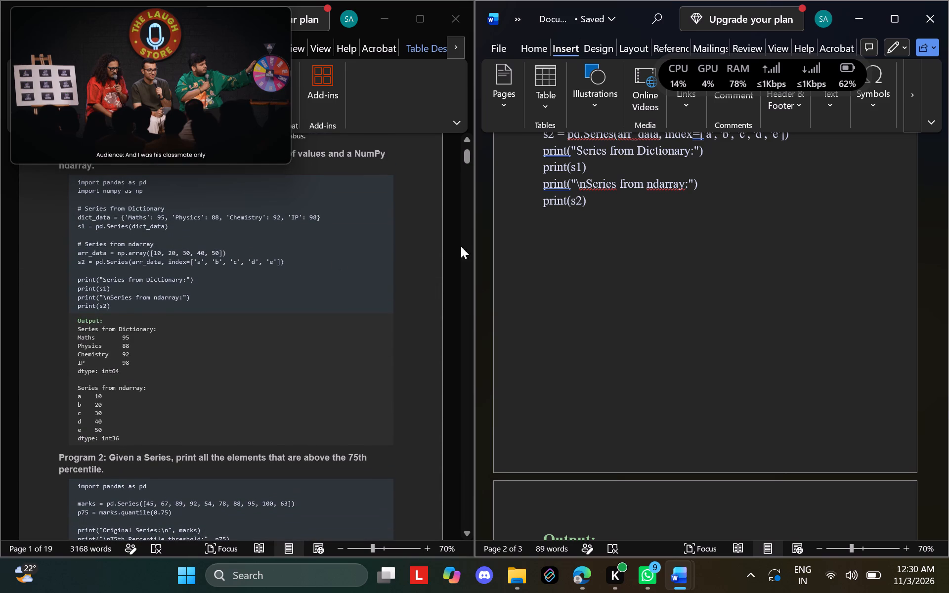
Remove the break before the "Output:" heading so Program 1's output starts directly below print(s2) on page 2.
left_click_drag(766, 246, 665, 269)
left_click(581, 291)
left_click(633, 343)
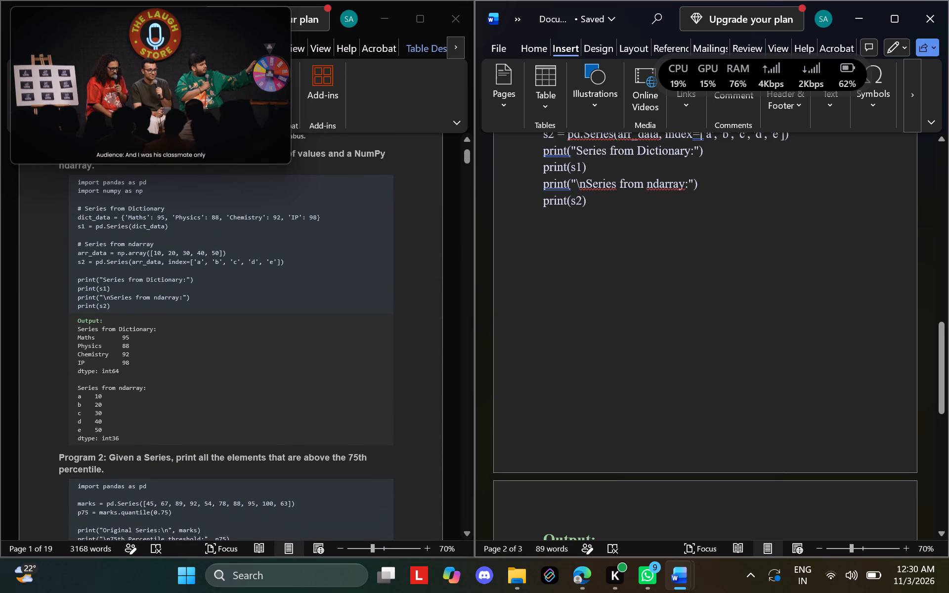
left_click(606, 237)
left_click(598, 198)
left_click(629, 378)
scroll(613, 339, "down", 9)
left_click(549, 292)
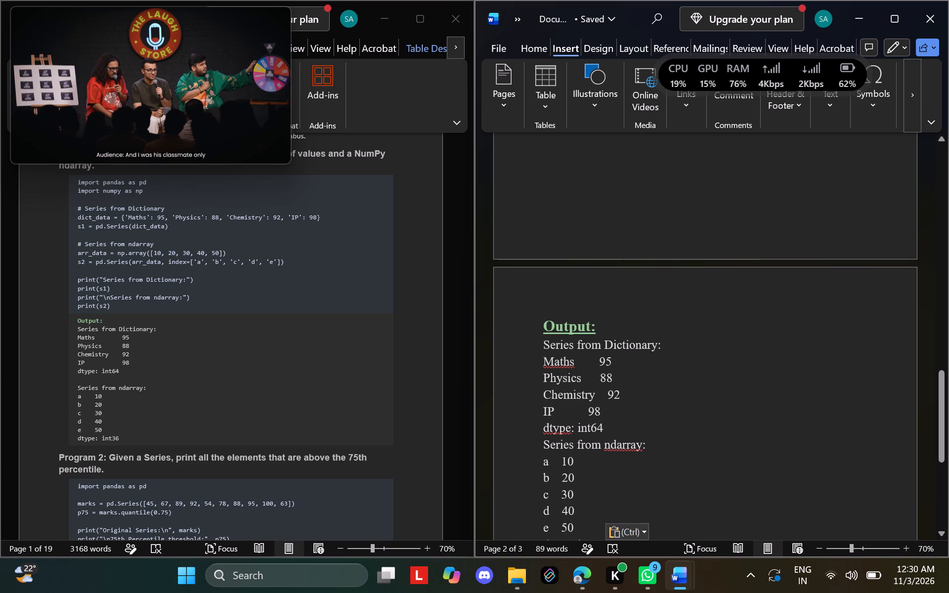
key("BackSpace")
Review how Program 1's heading, code and output are laid out across pages 2 and 3.
scroll(345, 333, "up", 1)
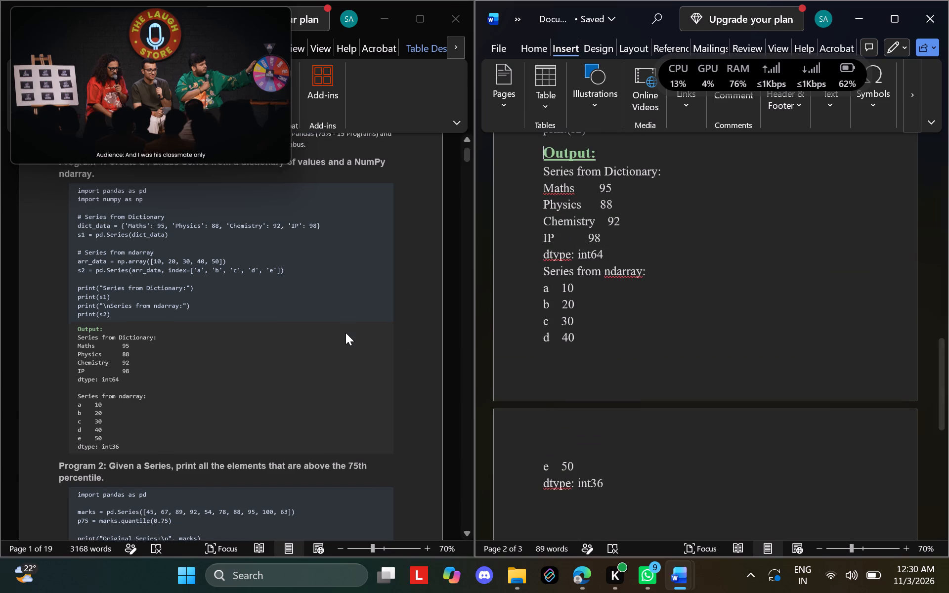
scroll(345, 333, "up", 1)
scroll(643, 382, "up", 5)
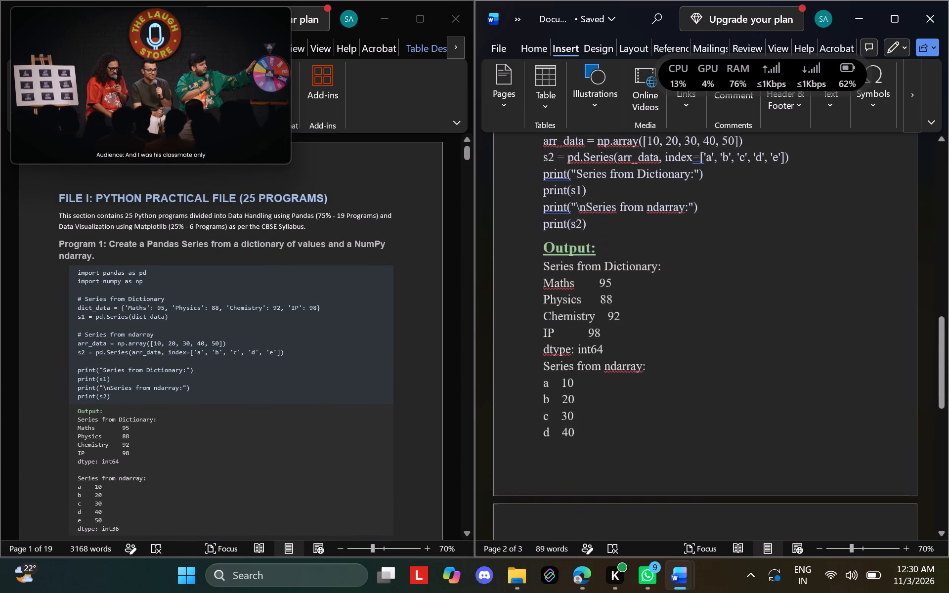
scroll(643, 382, "up", 1)
scroll(631, 332, "down", 2)
scroll(631, 332, "up", 1)
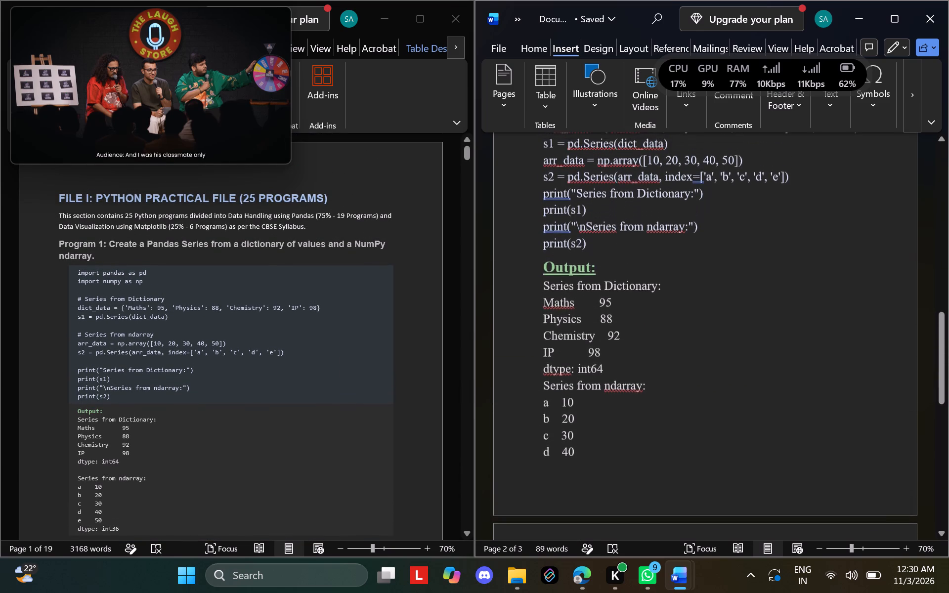
scroll(631, 332, "up", 2)
scroll(631, 332, "down", 9)
scroll(631, 332, "up", 11)
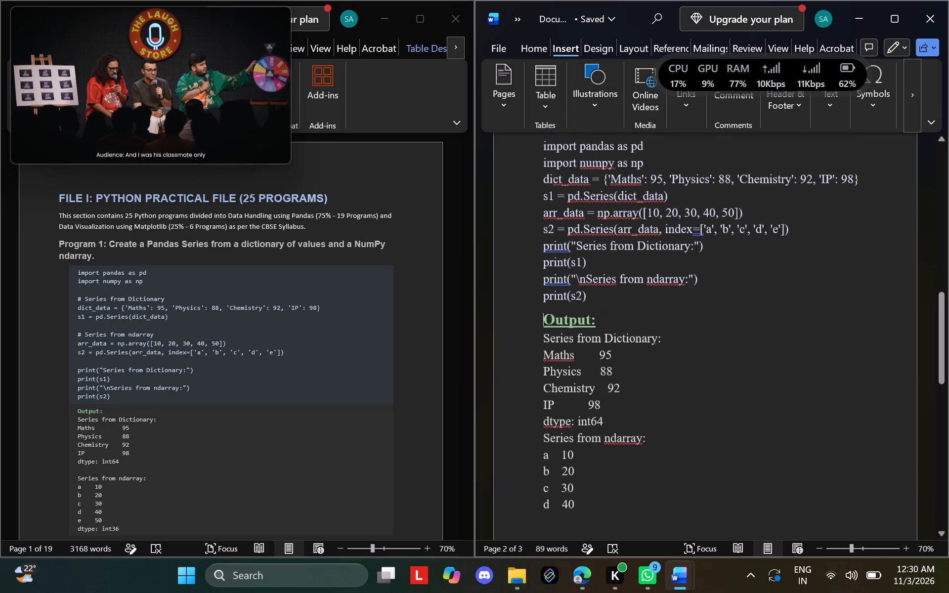
scroll(631, 332, "up", 2)
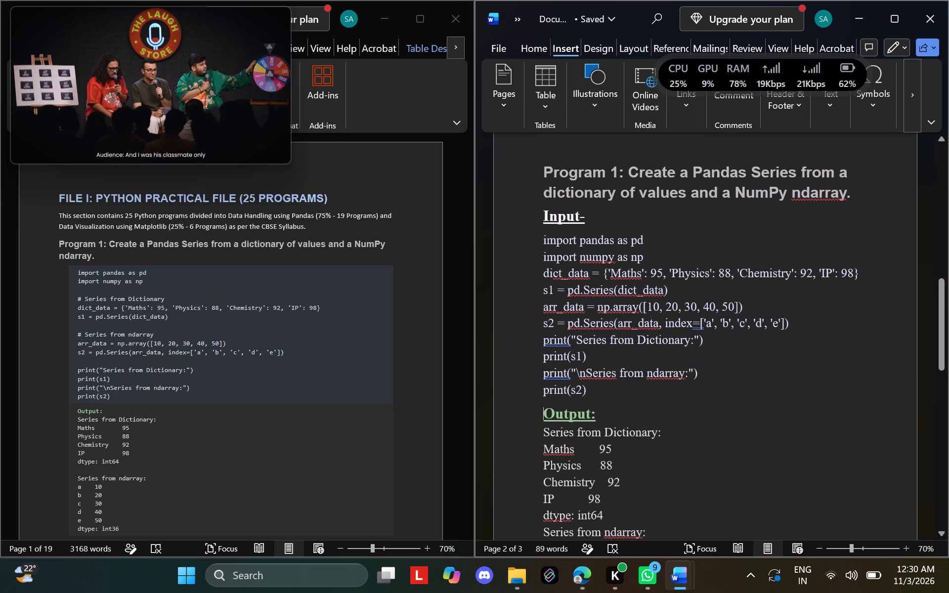
Shorten Program 1's code by removing 'e' from the s2 index list and 50 from the arr_data array.
left_click(782, 325)
key("BackSpace")
key("BackSpace")
key("BackSpace")
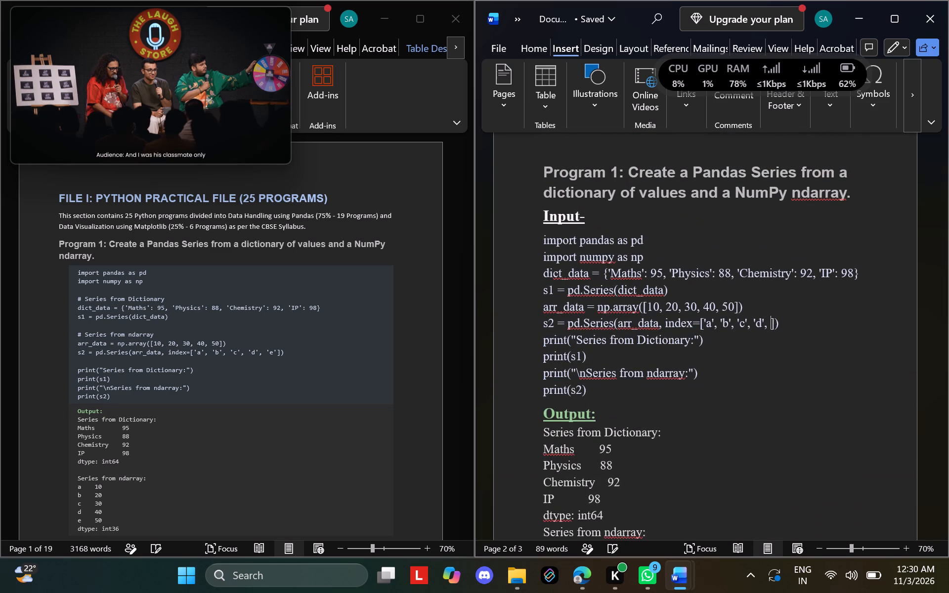
key("BackSpace")
key("BackSpace")
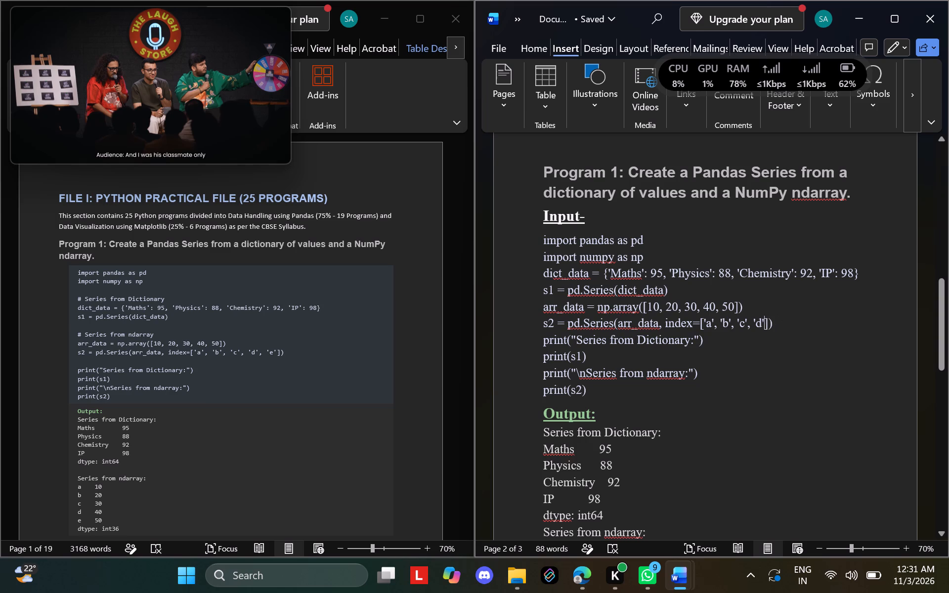
left_click(737, 306)
key("Left")
key("BackSpace")
key("BackSpace")
key("BackSpace")
key("BackSpace")
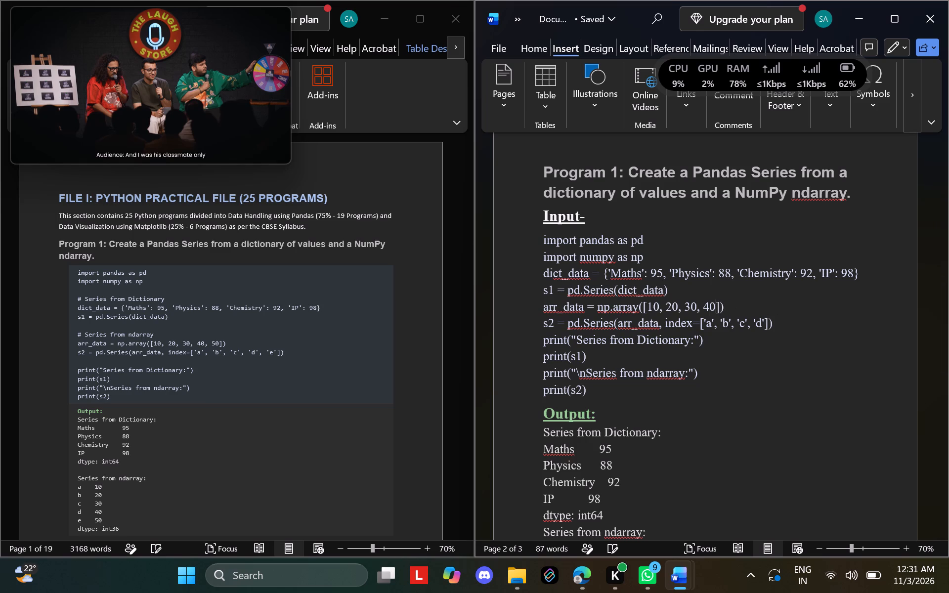
Delete the "e 50" line from Program 1's output, leaving no blank line before "dtype: int36".
scroll(771, 299, "down", 7)
scroll(711, 367, "down", 7)
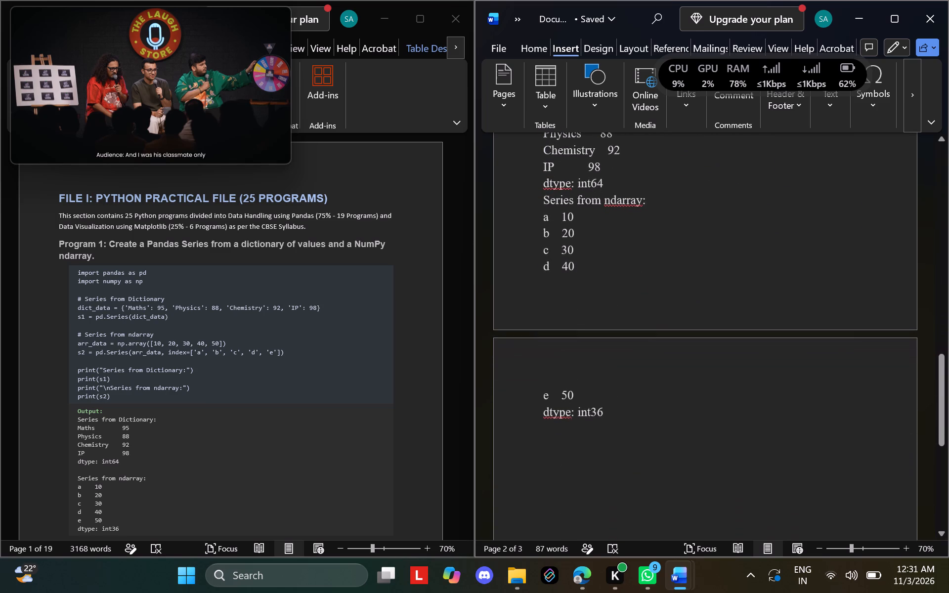
left_click(587, 384)
key("BackSpace")
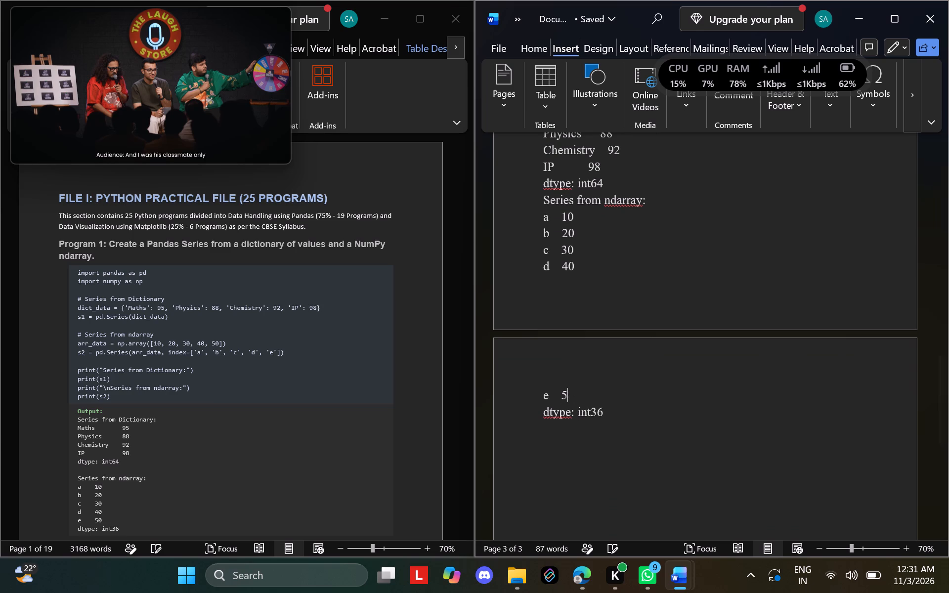
key("BackSpace")
key("BackSpace")
key("BackSpace")
key("BackSpace")
key("BackSpace")
key("BackSpace")
key("BackSpace")
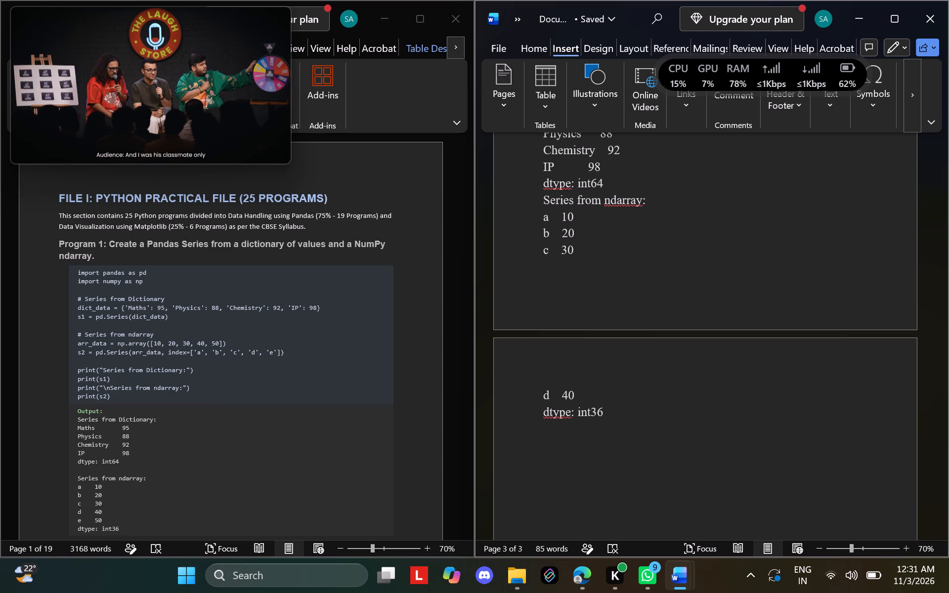
Remove 'd' from the s2 index list and 40 from the arr_data array in Program 1's code.
scroll(590, 383, "down", 1)
scroll(590, 383, "up", 3)
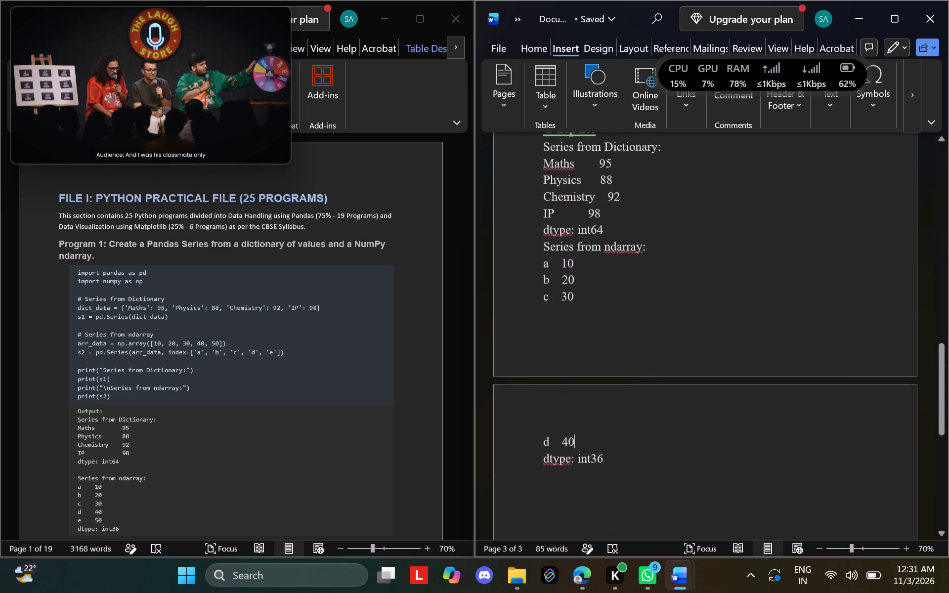
scroll(590, 383, "up", 6)
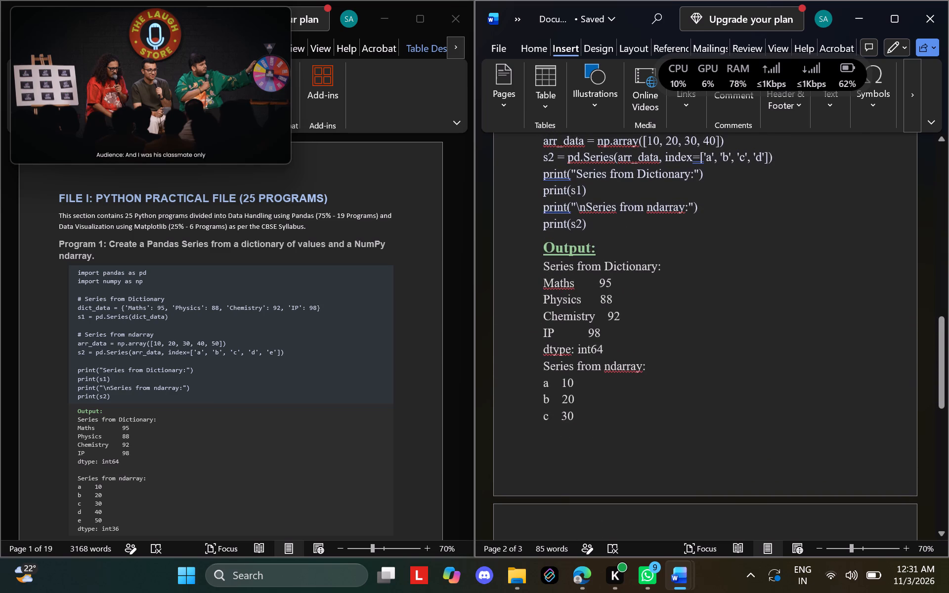
scroll(589, 384, "up", 6)
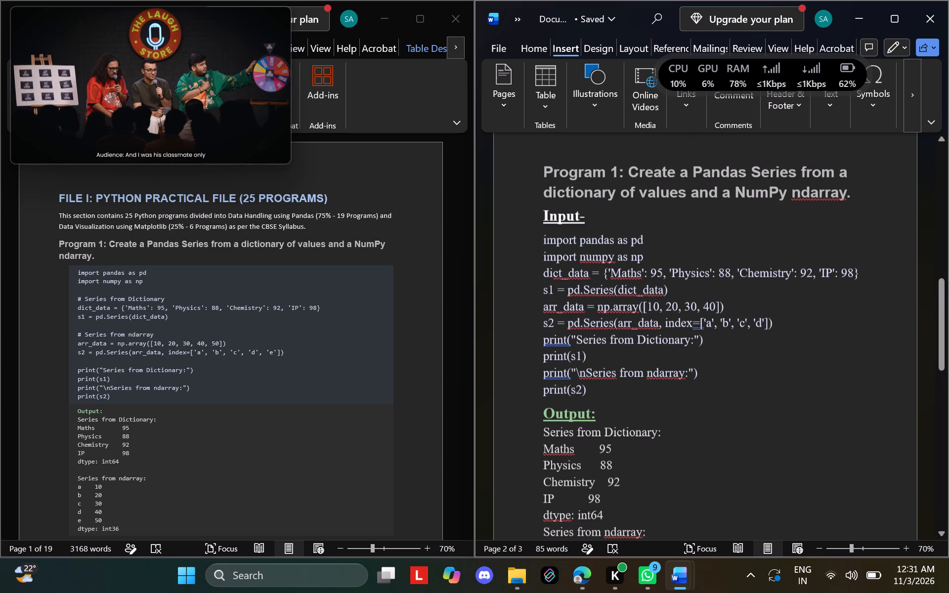
scroll(765, 322, "down", 9)
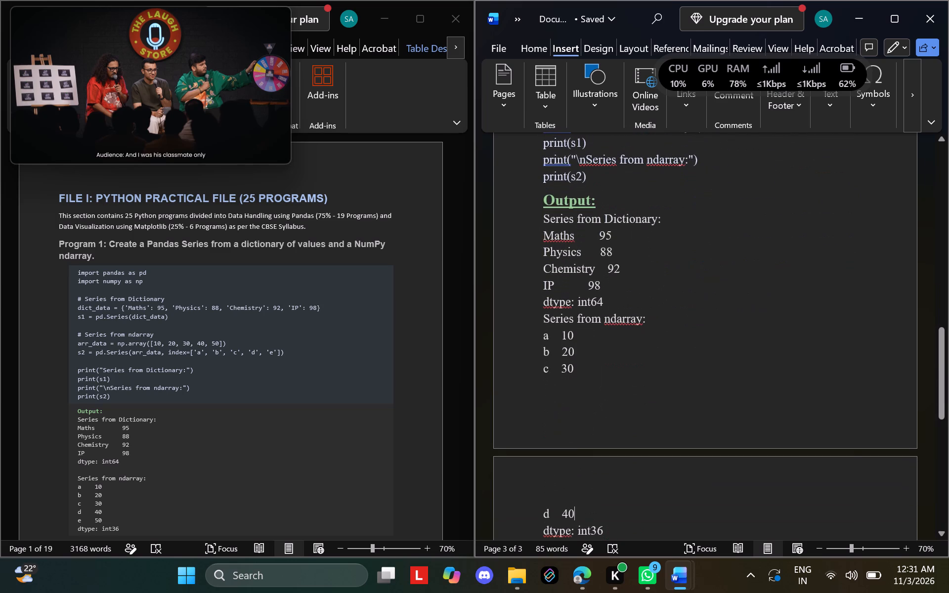
scroll(763, 349, "up", 10)
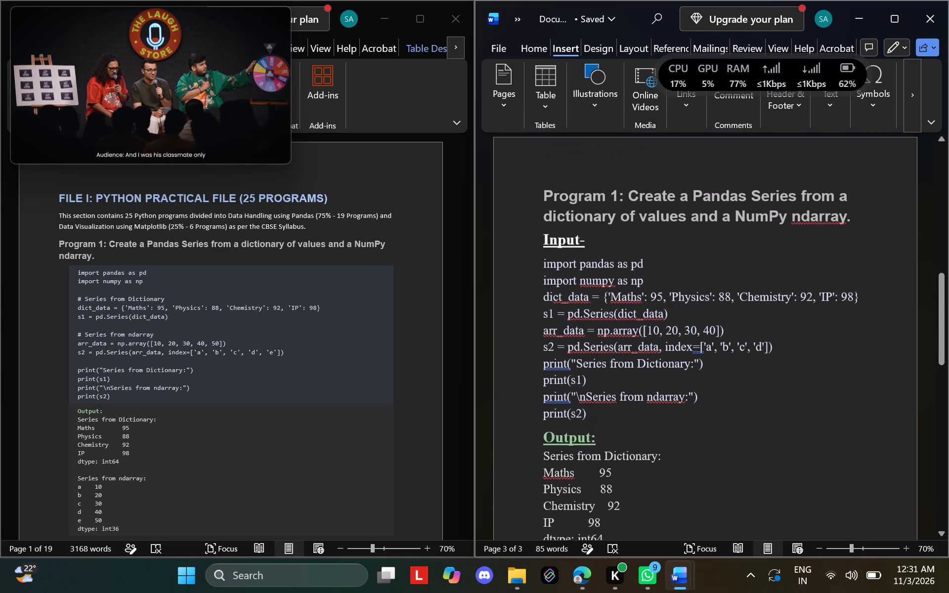
left_click_drag(766, 345, 753, 347)
key("BackSpace")
key("BackSpace")
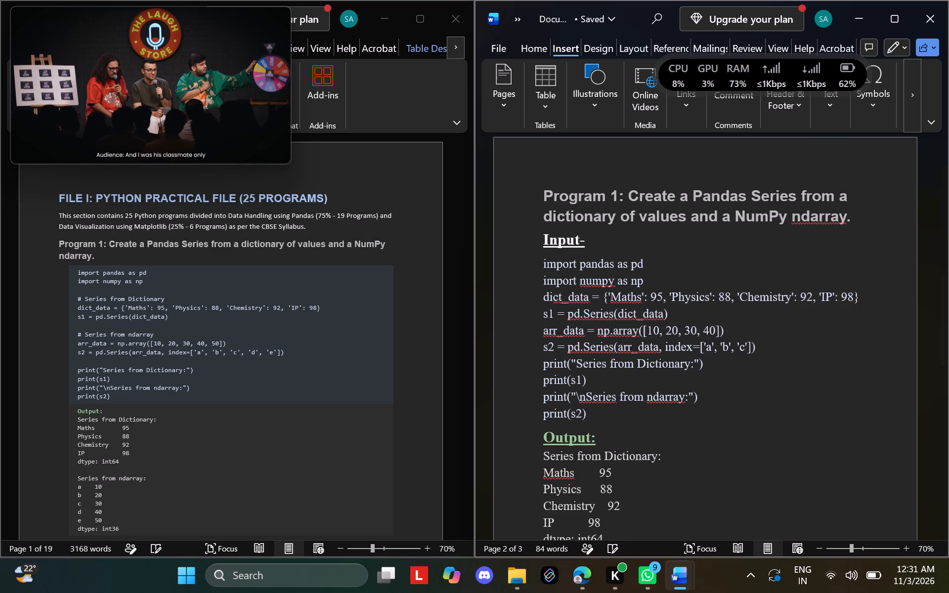
left_click(715, 332)
key("BackSpace")
key("BackSpace")
key("BackSpace")
key("BackSpace")
Delete the "d 40" line from Program 1's output so "dtype: int36" directly follows the "c 30" line.
scroll(719, 343, "down", 10)
scroll(591, 490, "down", 1)
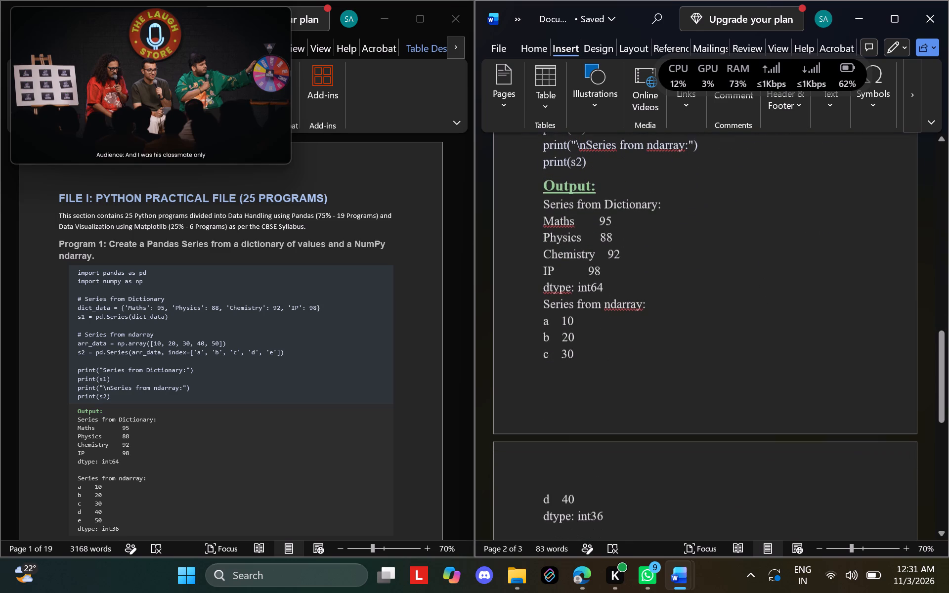
left_click(585, 477)
key("BackSpace")
key("BackSpace")
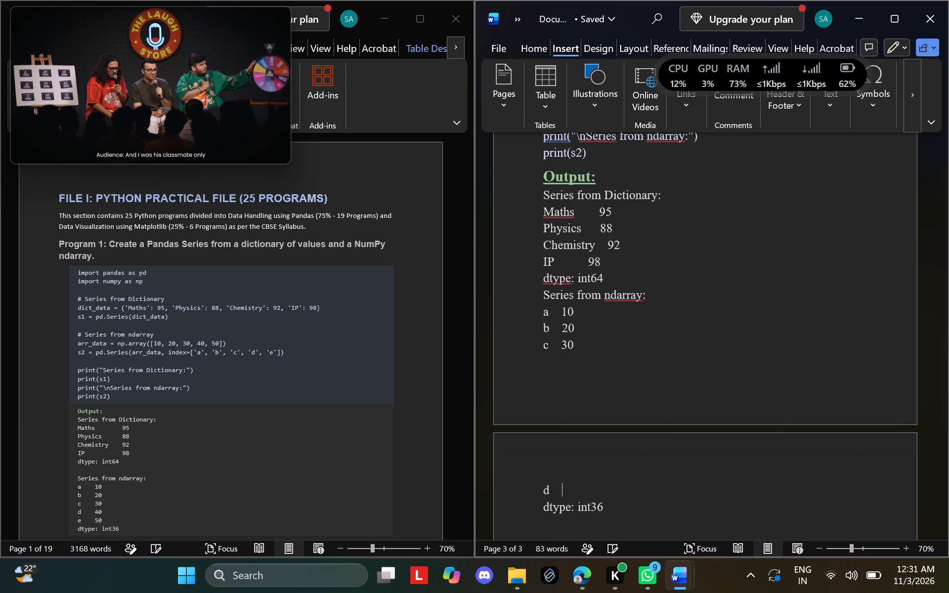
key("BackSpace")
key("BackSpace")
key("BackSpace")
key("BackSpace")
key("BackSpace")
key("BackSpace")
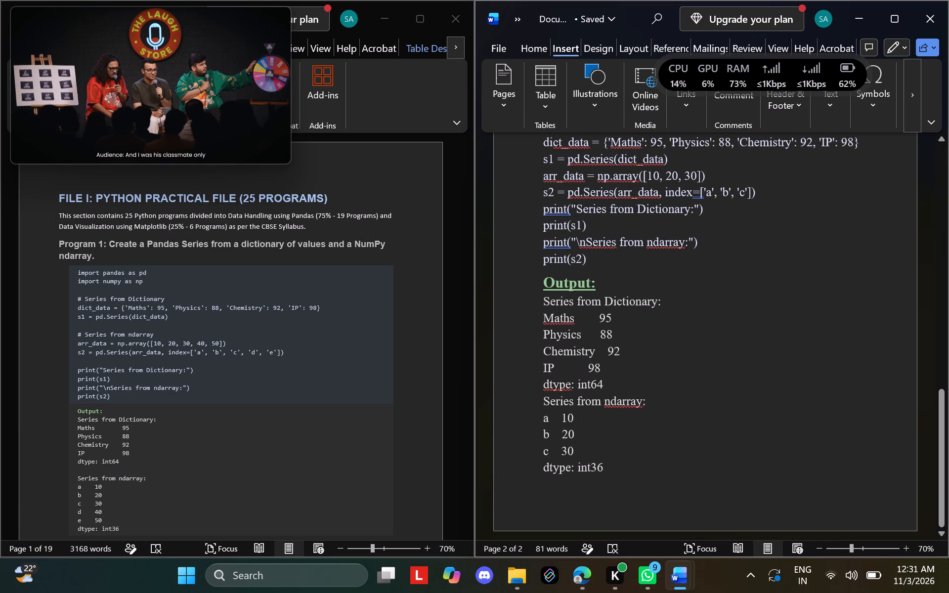
Apply a light gray text highlight to the "Output:" heading of Program 1.
scroll(647, 371, "down", 1)
scroll(647, 371, "up", 6)
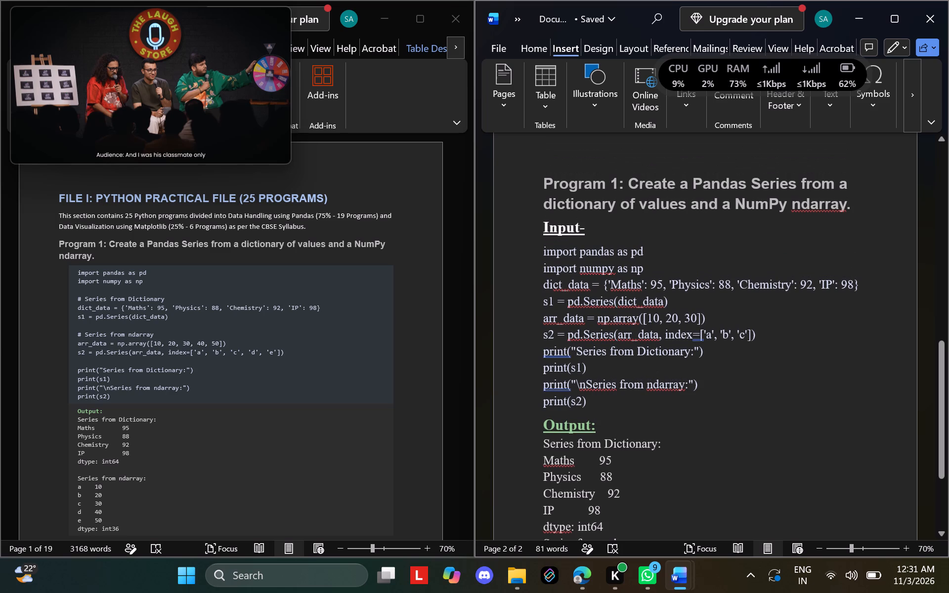
left_click_drag(596, 430, 547, 432)
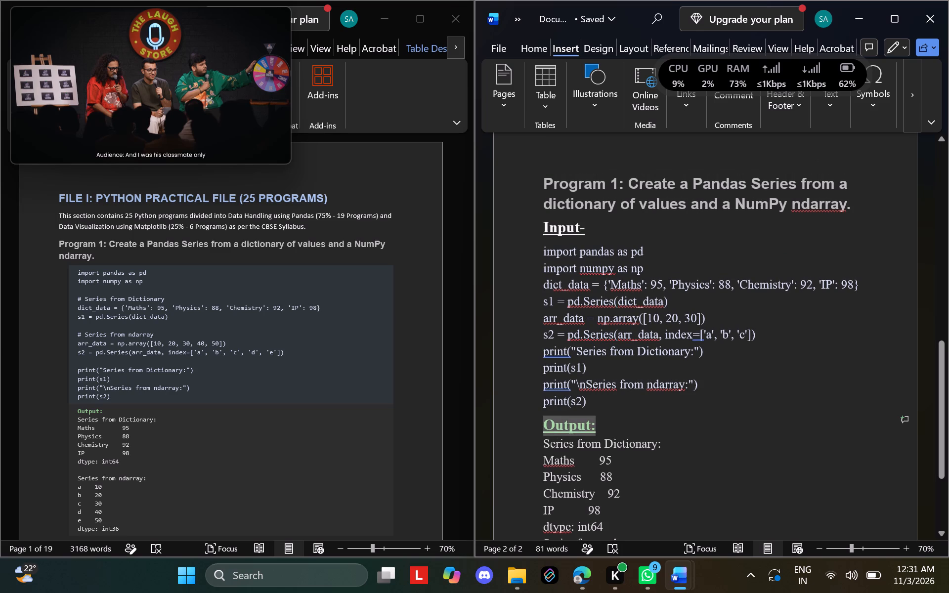
left_click_drag(547, 432, 542, 434)
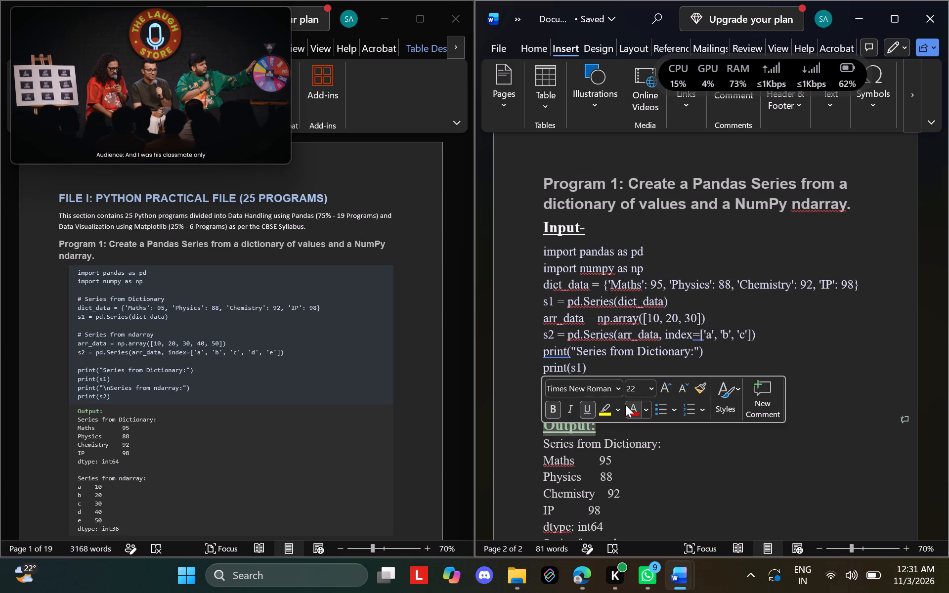
left_click(615, 409)
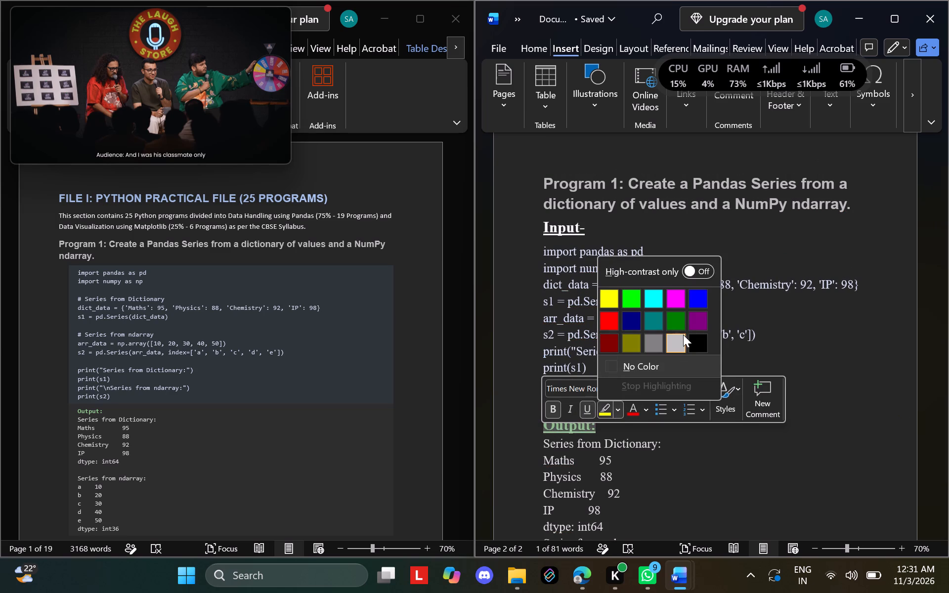
left_click(678, 340)
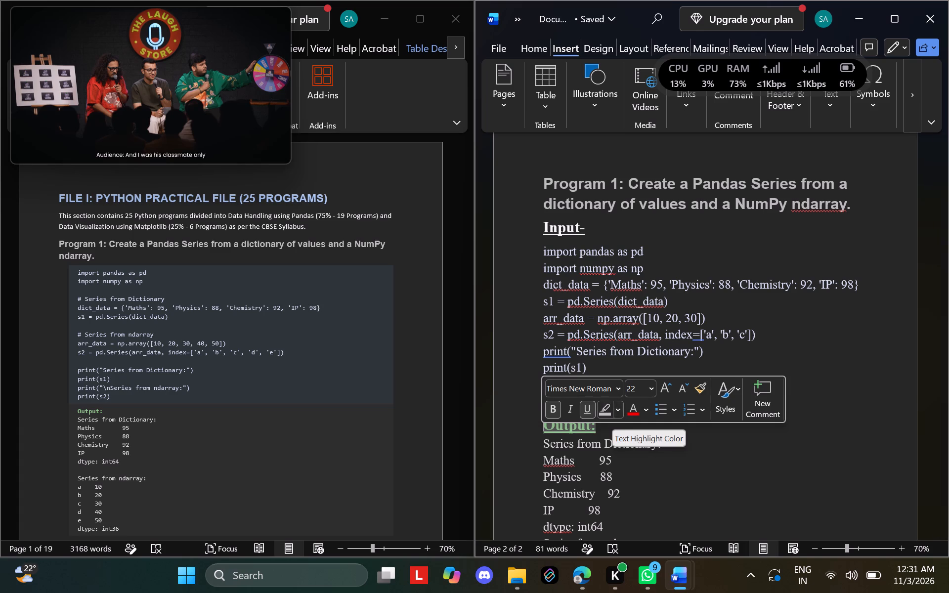
Remove the text highlight from Program 1's "Output:" heading.
left_click(620, 427)
left_click_drag(604, 429, 559, 430)
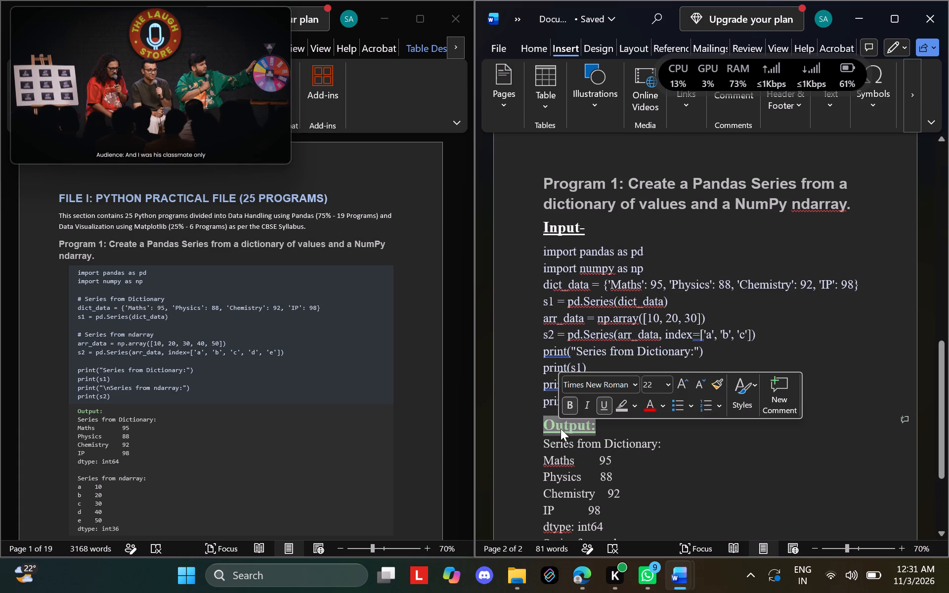
left_click(634, 400)
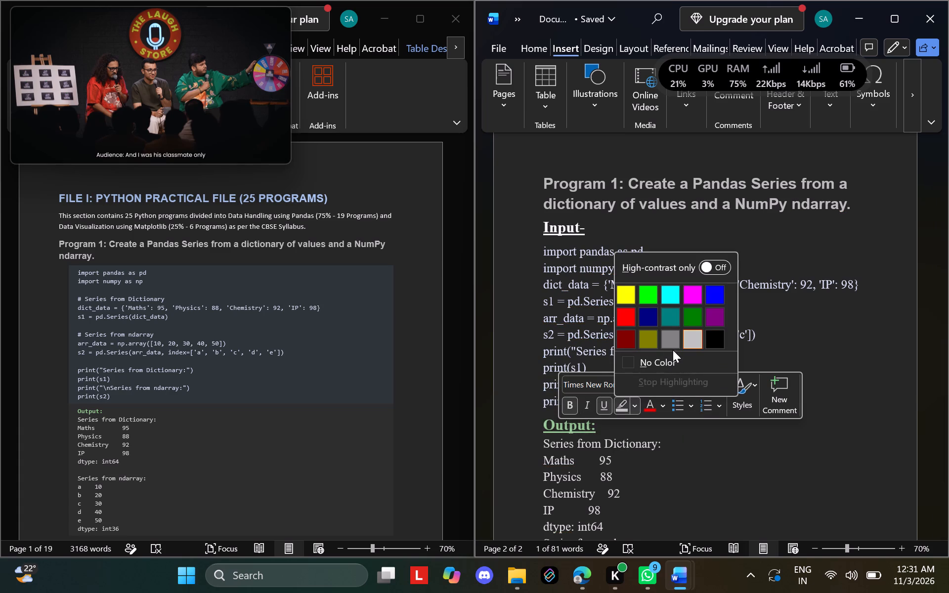
left_click(672, 363)
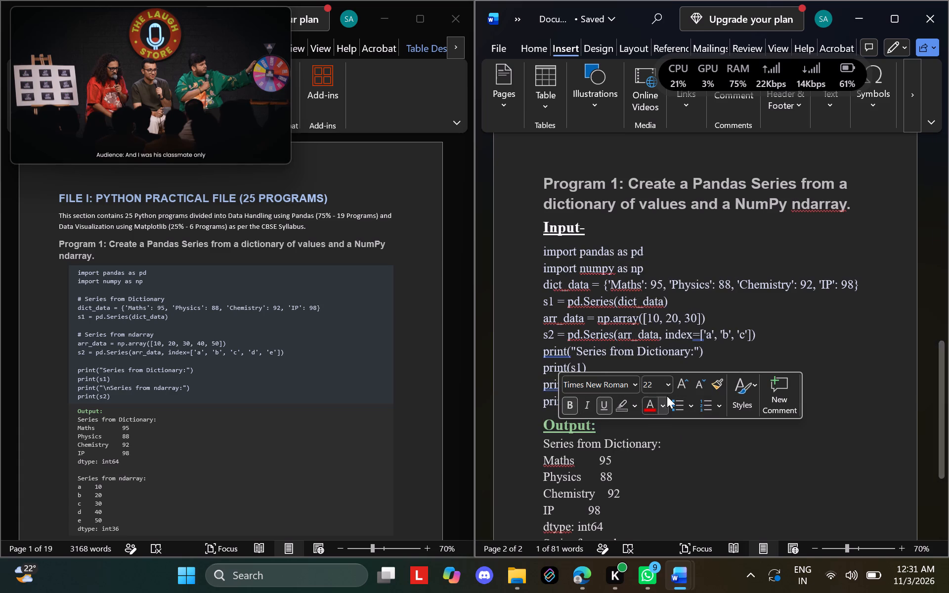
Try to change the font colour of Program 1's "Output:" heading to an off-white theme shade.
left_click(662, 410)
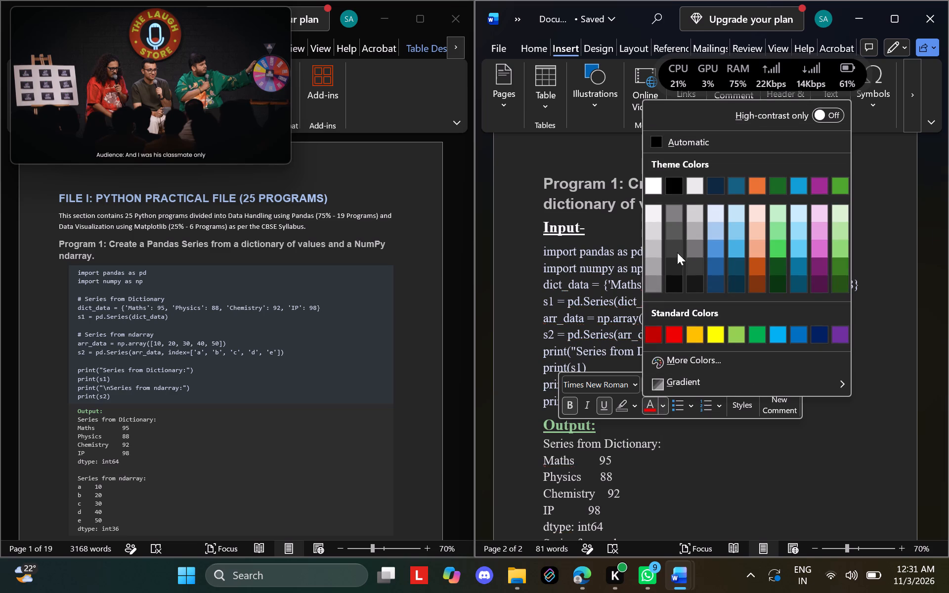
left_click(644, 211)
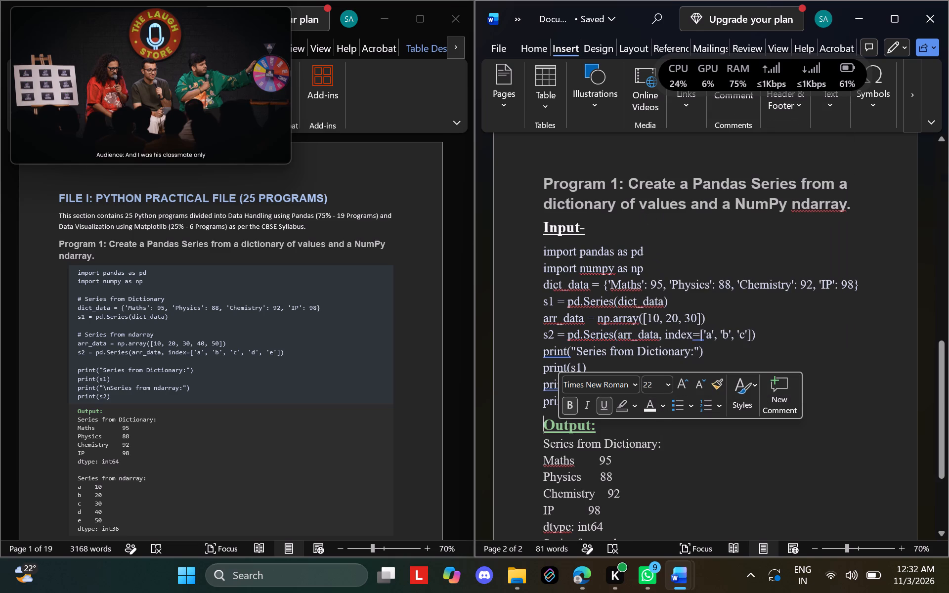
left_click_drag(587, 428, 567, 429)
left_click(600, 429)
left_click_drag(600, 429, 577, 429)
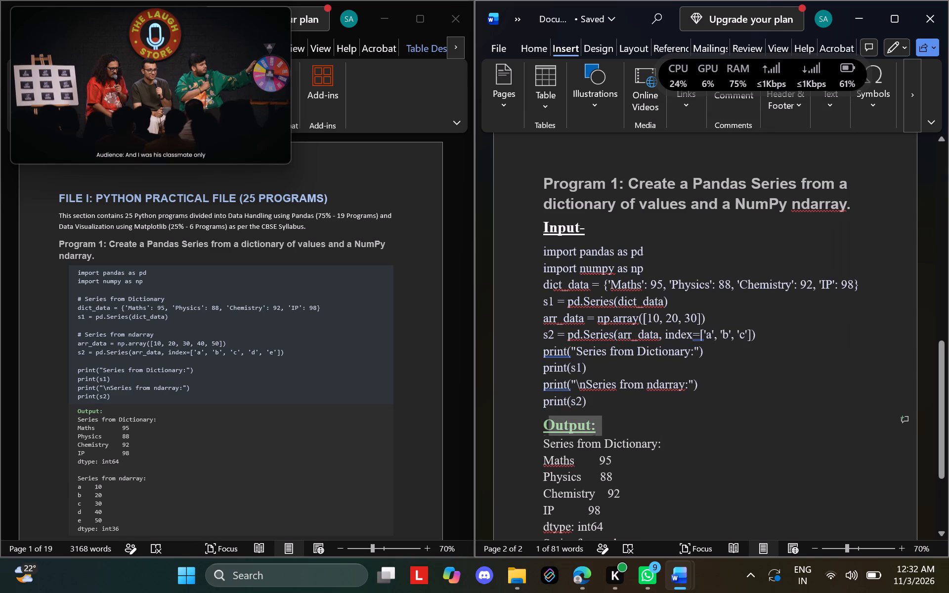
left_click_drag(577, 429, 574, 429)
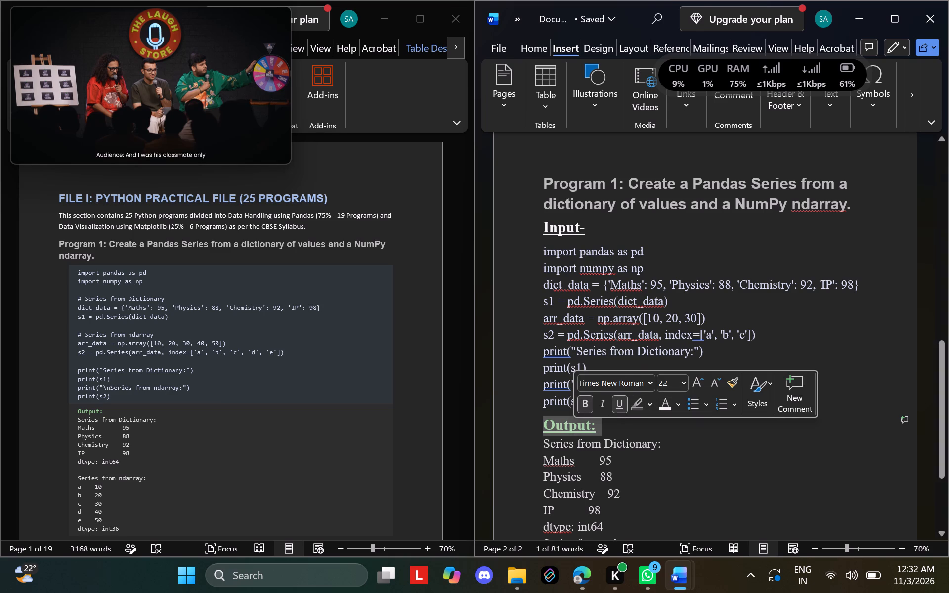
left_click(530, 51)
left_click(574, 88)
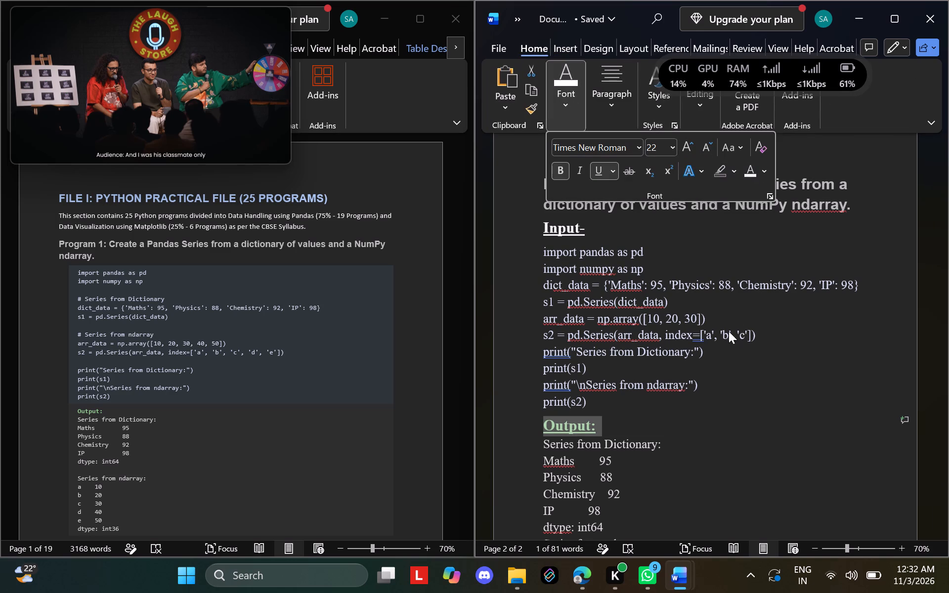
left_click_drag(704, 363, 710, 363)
Place the text cursor at the end of Program 1's output, after "dtype: int36", and bring up the insertion commands.
scroll(715, 348, "down", 13)
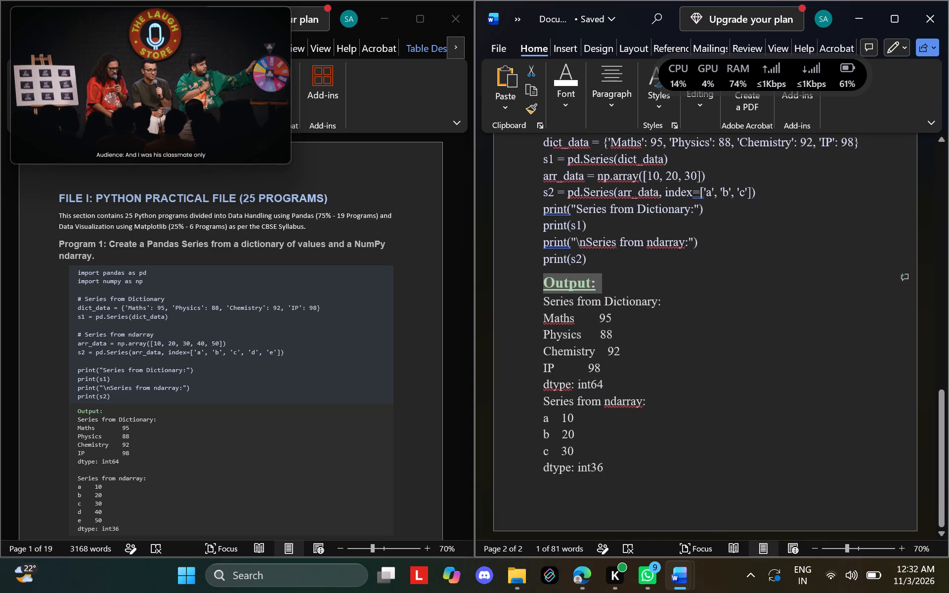
scroll(719, 327, "down", 7)
left_click(707, 442)
scroll(712, 413, "down", 2)
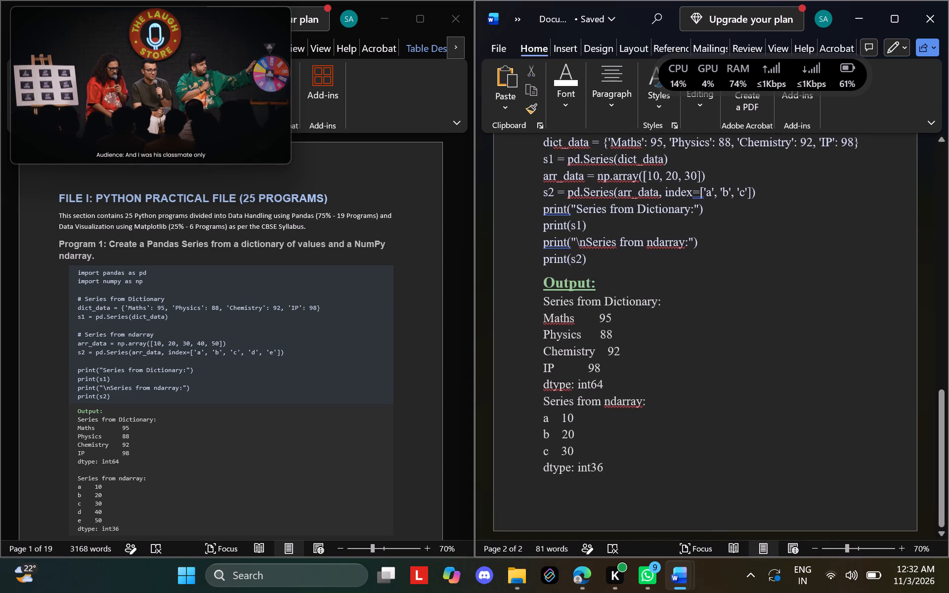
scroll(712, 413, "down", 5)
scroll(722, 372, "down", 4)
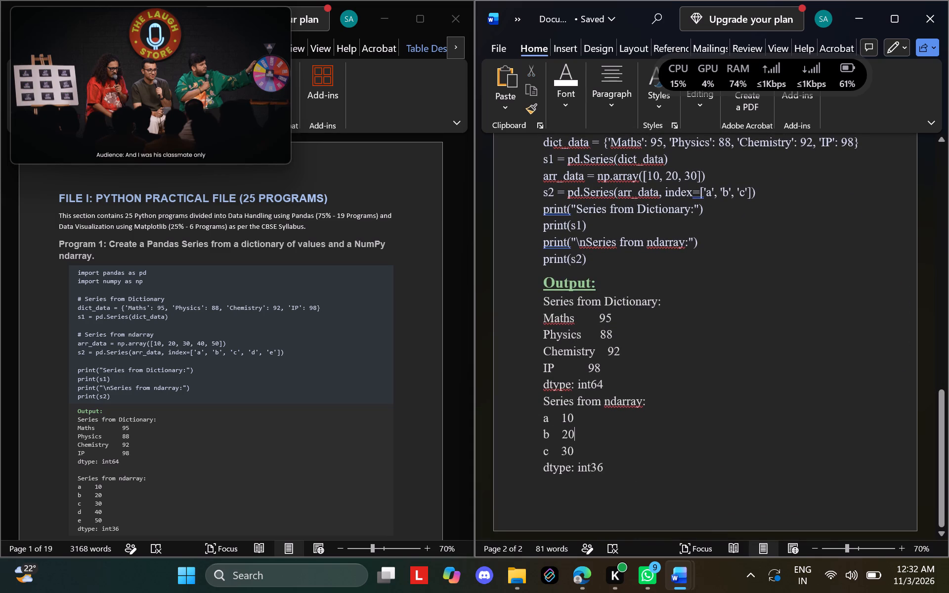
left_click(682, 459)
left_click_drag(678, 454, 679, 460)
left_click(629, 467)
left_click(564, 47)
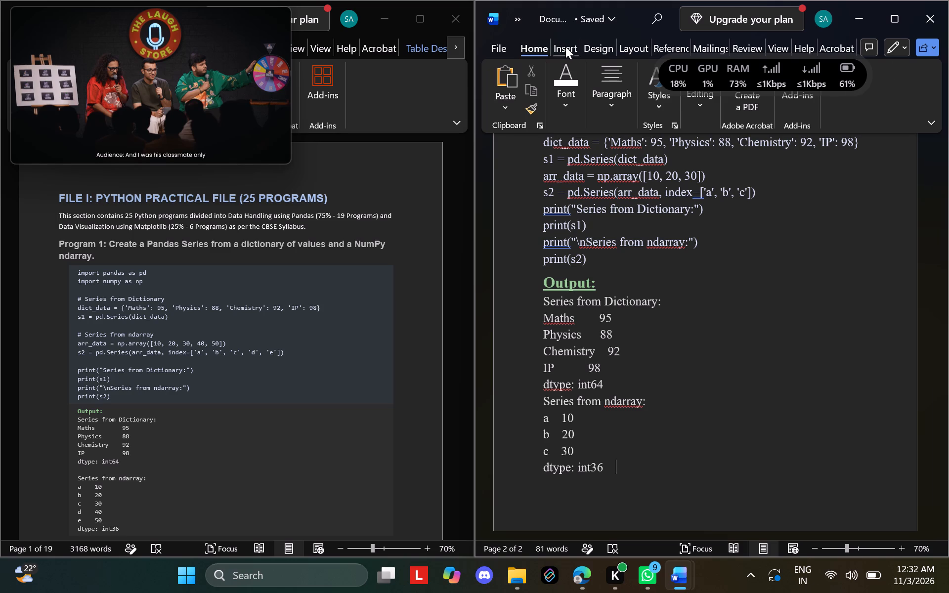
Start a new page after Program 1's output with a page break, and remove the surplus blank page.
left_click(492, 102)
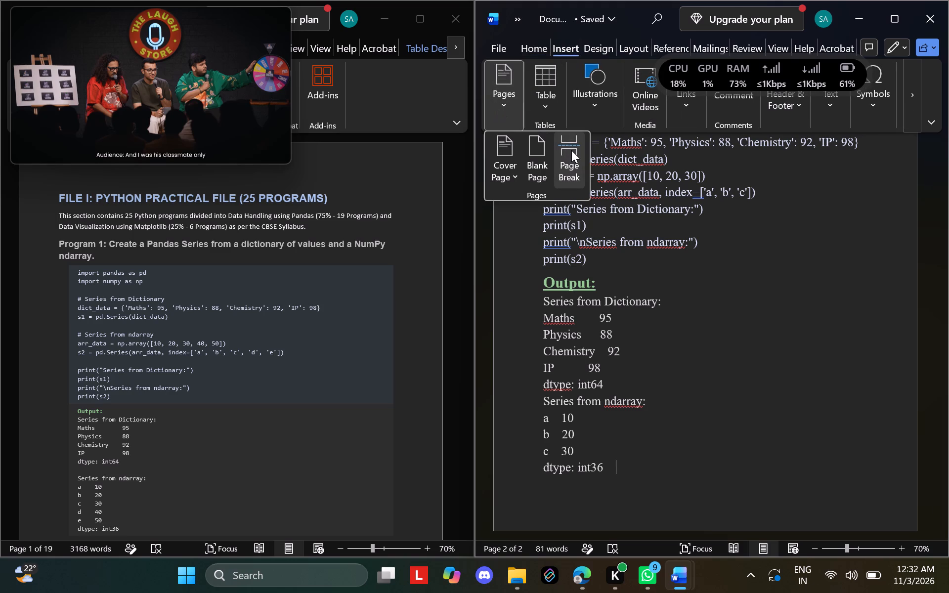
left_click(571, 150)
scroll(555, 151, "up", 1)
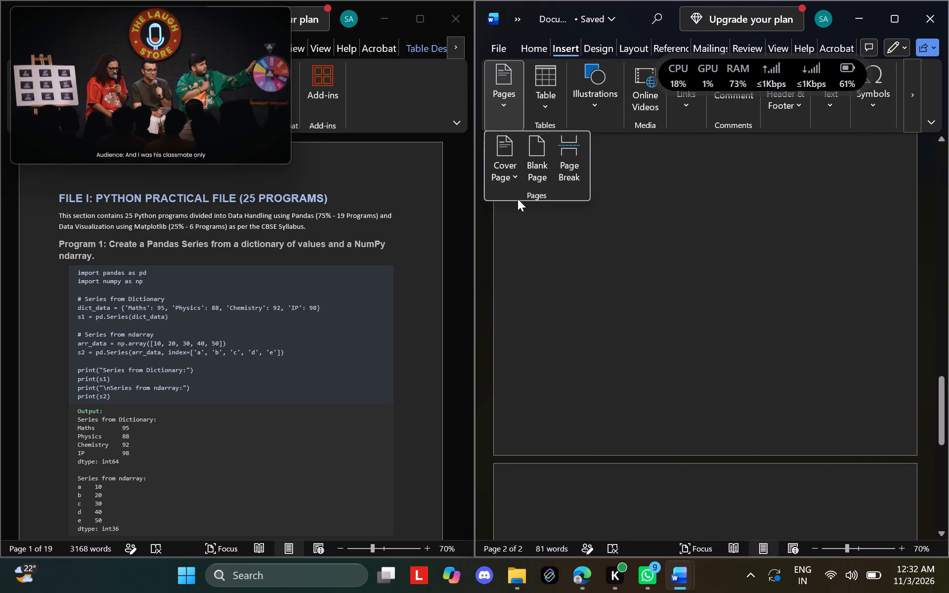
key("ctrl+z")
left_click(591, 322)
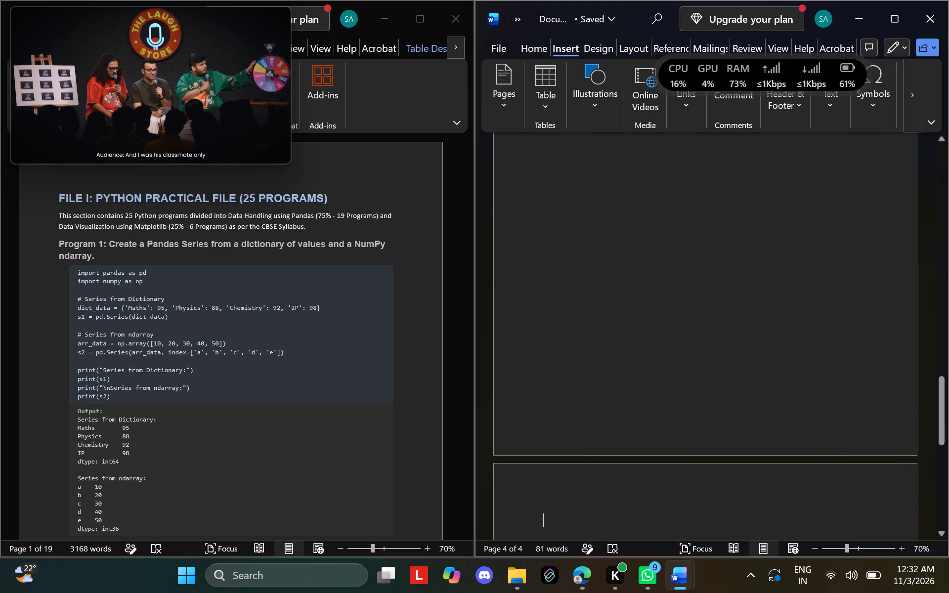
key("Delete")
scroll(572, 267, "down", 2)
scroll(572, 267, "up", 10)
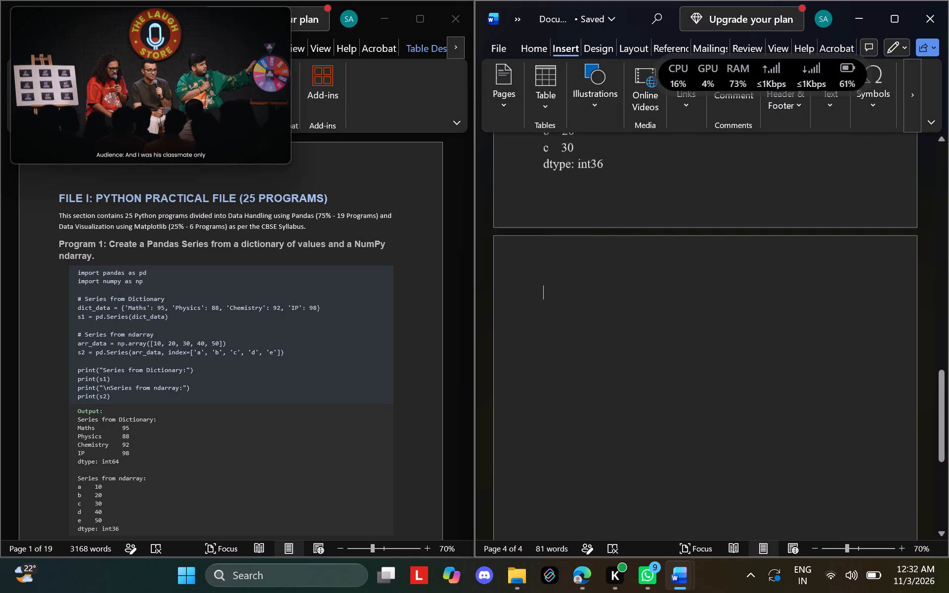
scroll(574, 245, "up", 19)
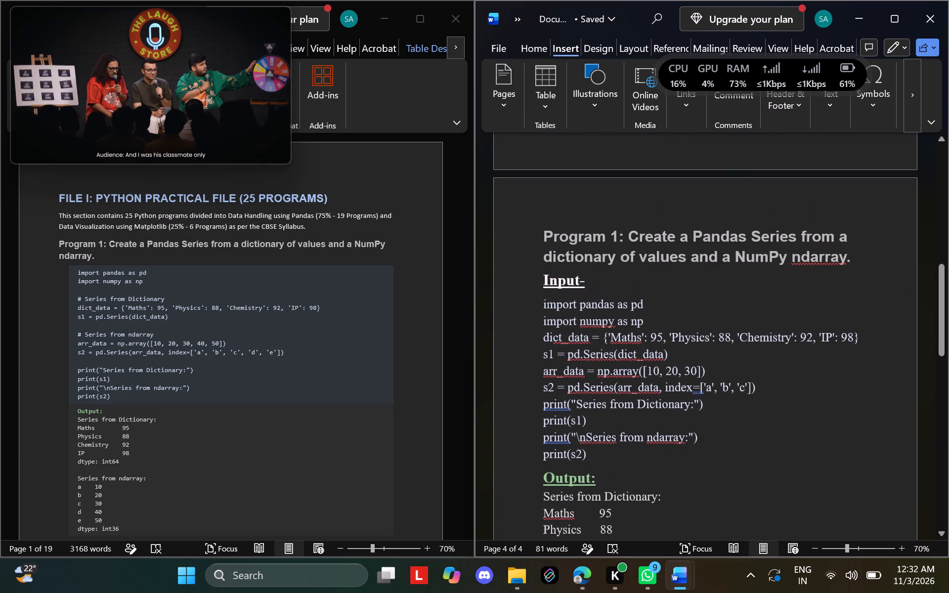
Copy the heading "Program 2: Given a Series, print all the elements that are above the 75th percentile." from the source document.
scroll(198, 339, "down", 4)
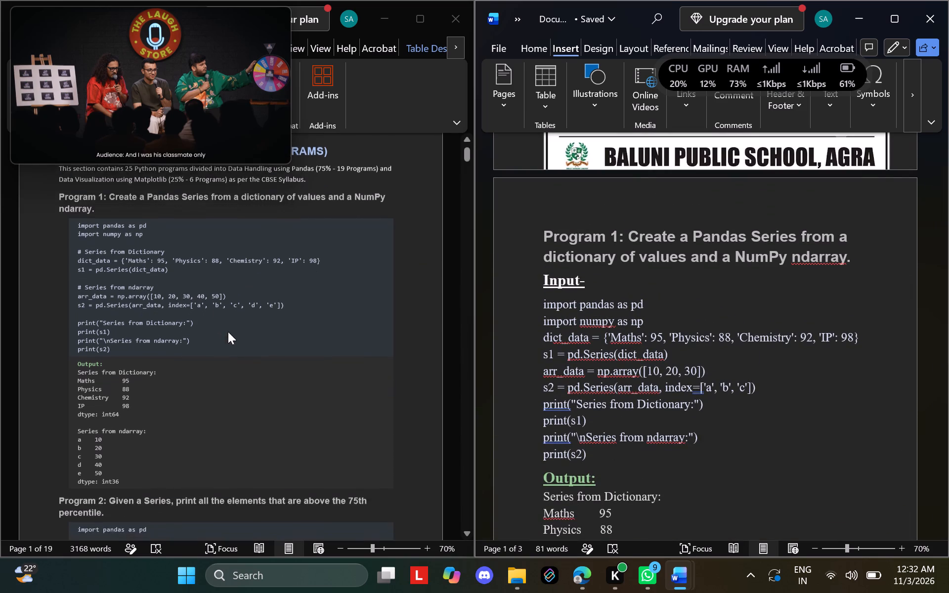
scroll(228, 332, "down", 7)
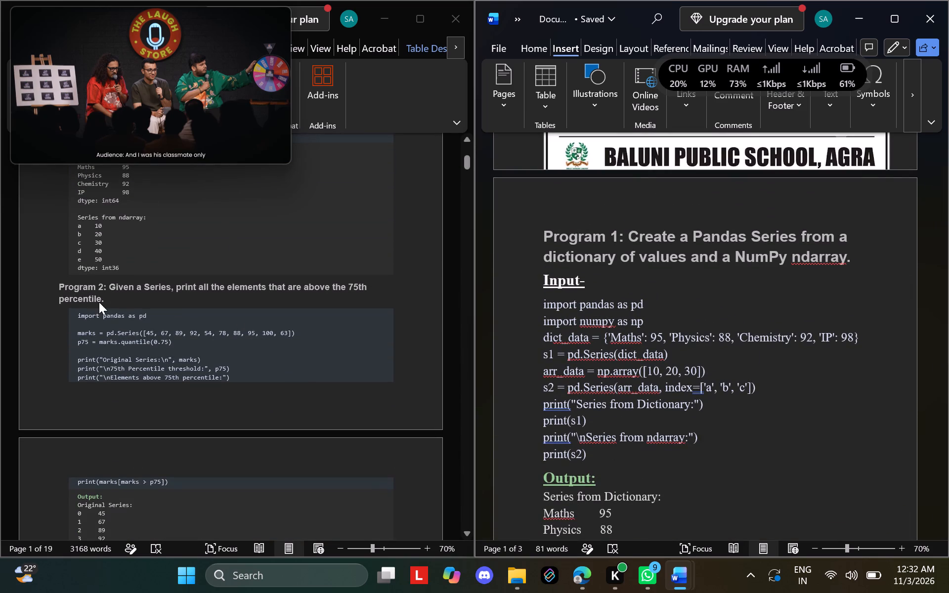
left_click_drag(99, 302, 61, 299)
left_click(58, 285)
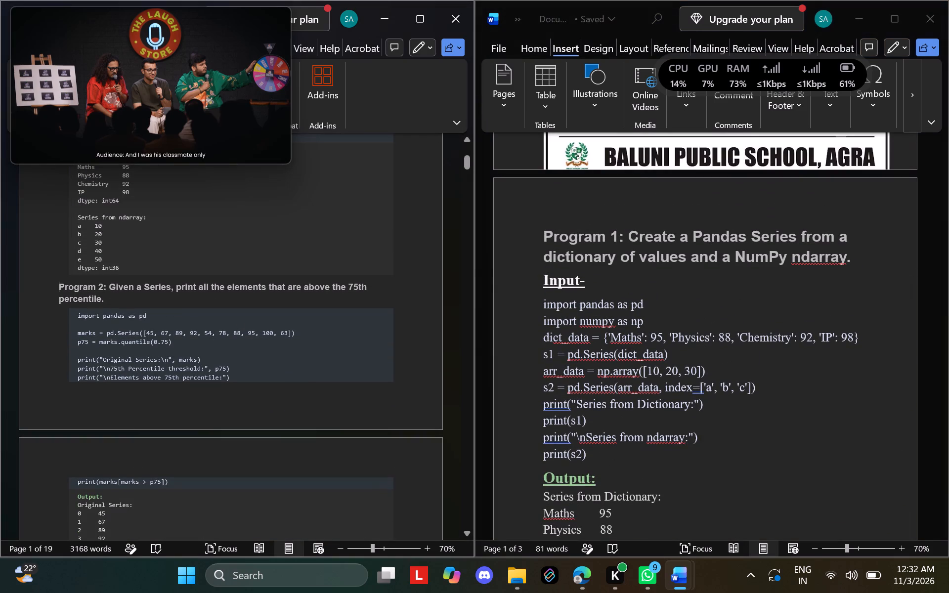
left_click_drag(55, 290, 131, 299)
key("ctrl+c")
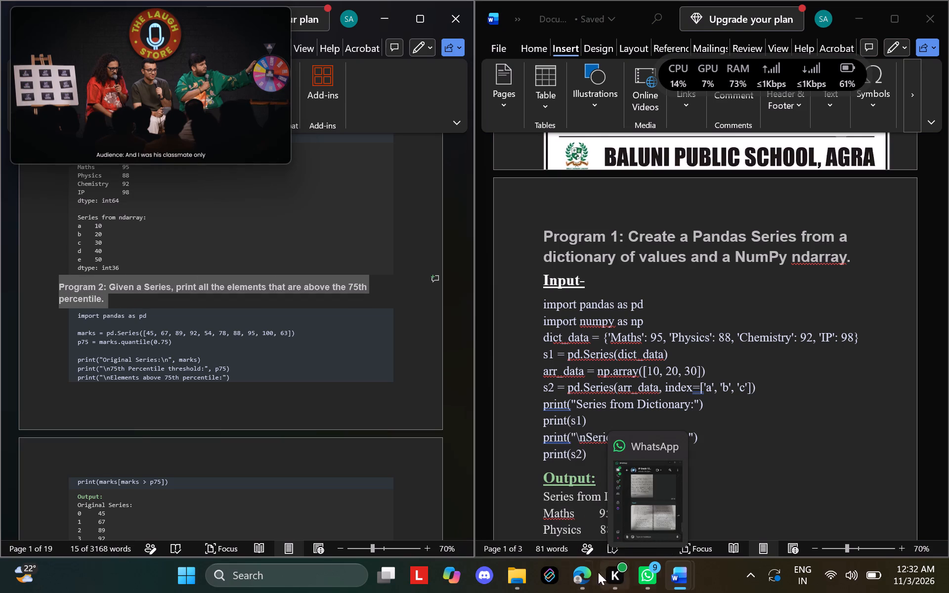
Switch to File Explorer's "IP practical" folder and select the photo "WhatsApp Image 2026-11-02 at 20.56.59".
left_click(506, 591)
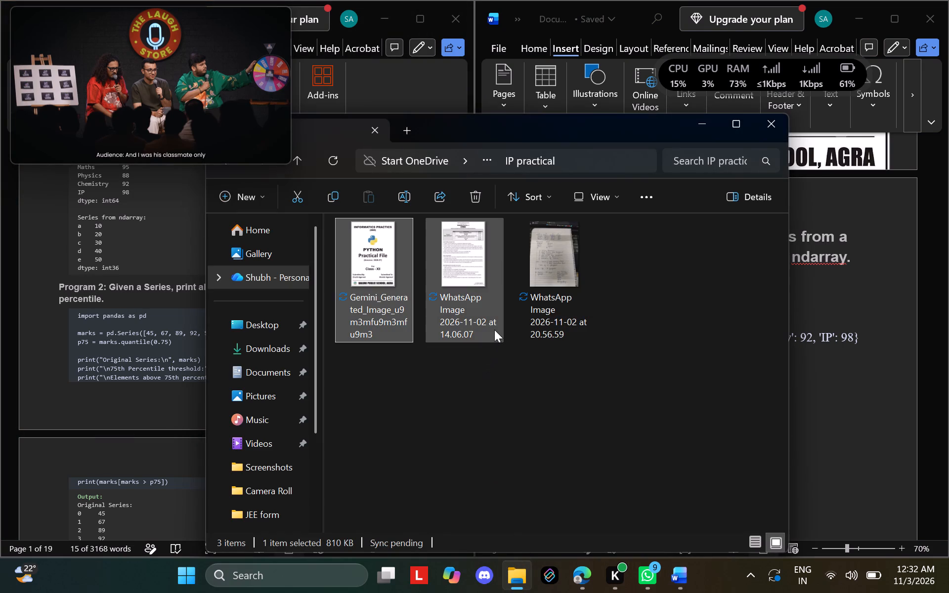
left_click(537, 288)
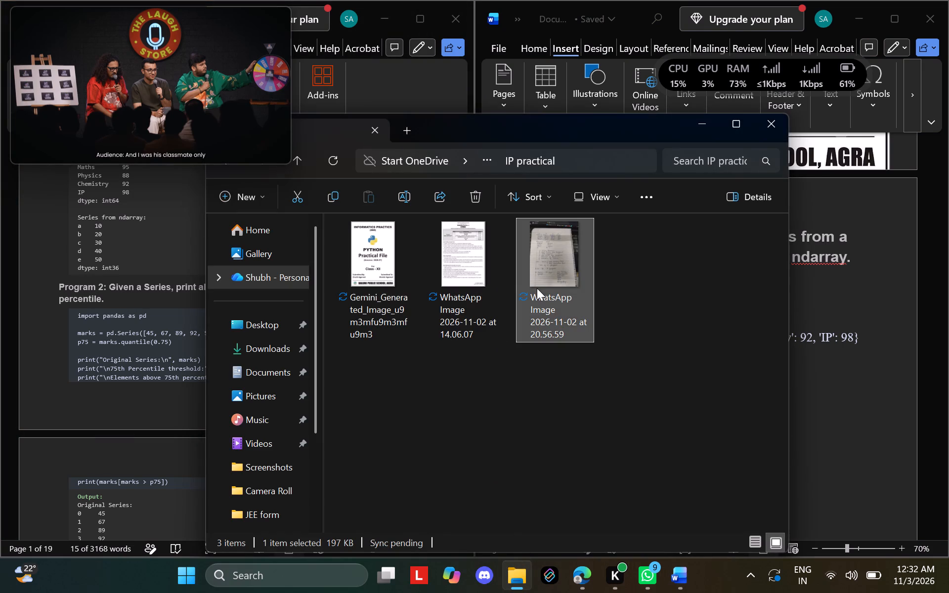
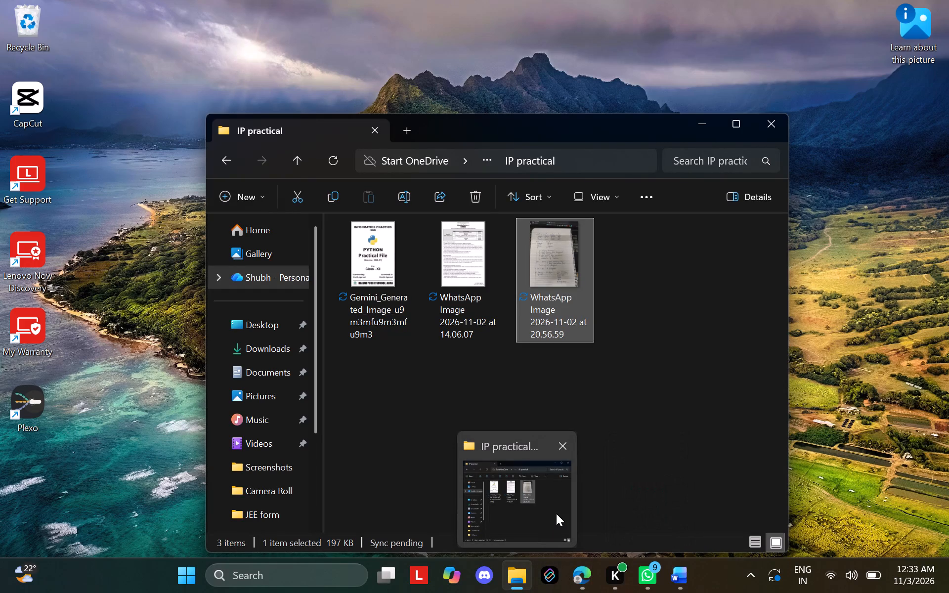
Examine the marks distribution and Data Handling tasks in the IP practical folder's 14.06.07 WhatsApp image, and return to the source document in Word.
left_click(564, 520)
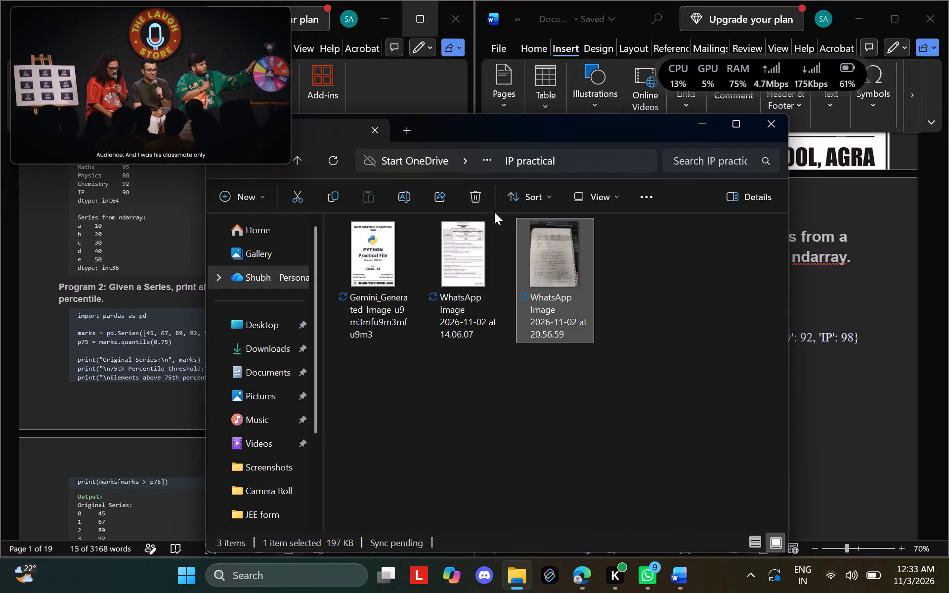
left_click(488, 229)
left_click_drag(488, 229, 491, 236)
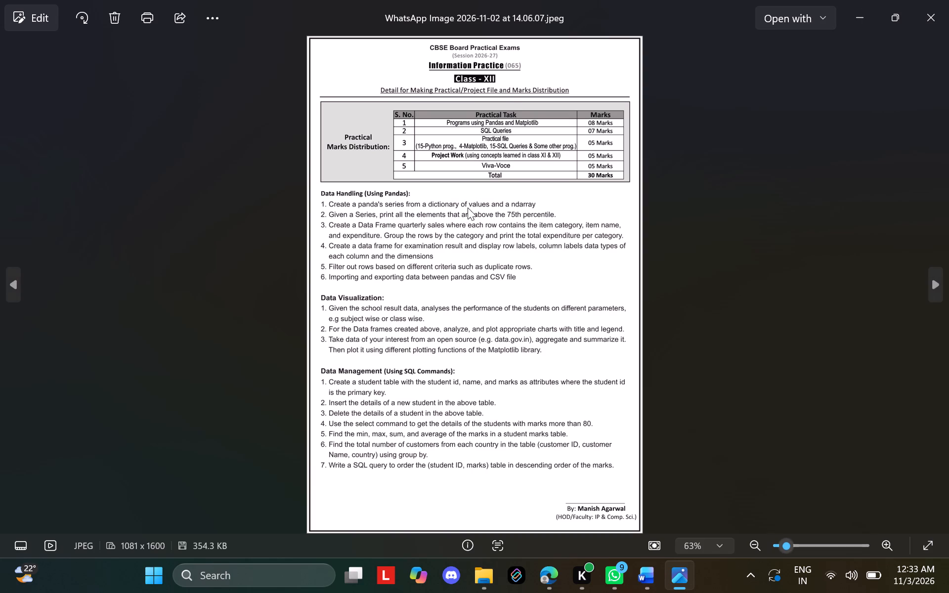
scroll(444, 310, "up", 8, "ctrl")
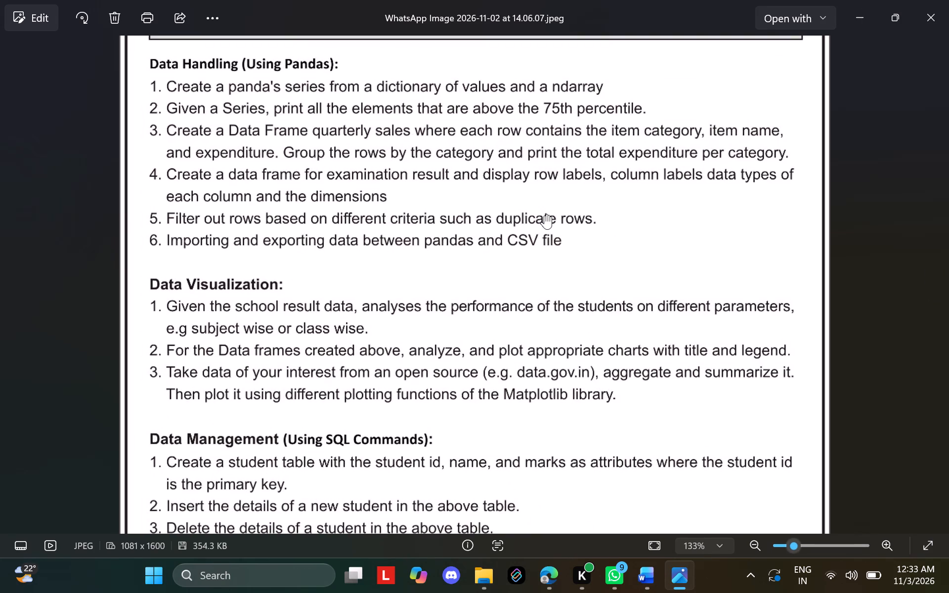
scroll(545, 220, "up", 2)
scroll(542, 228, "down", 4)
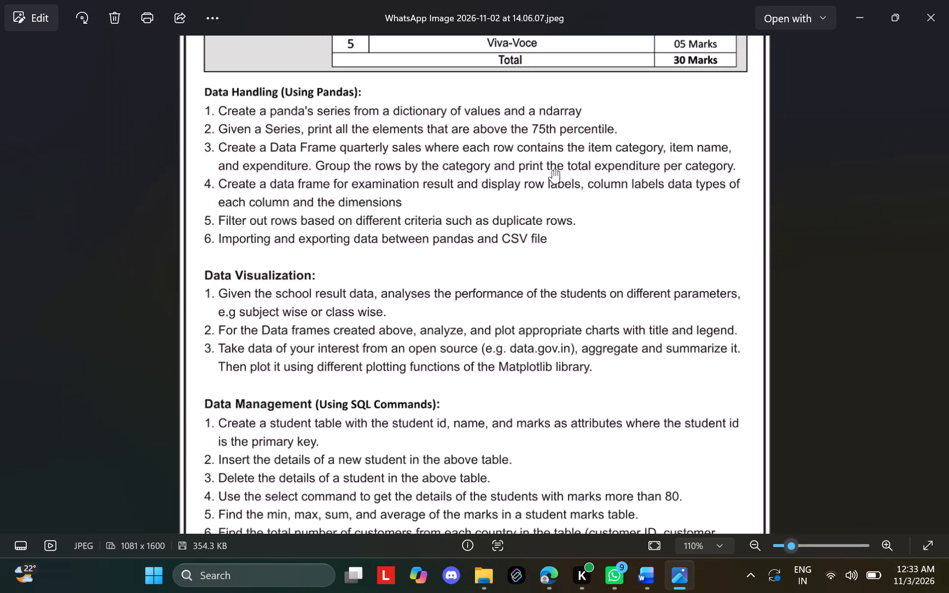
left_click_drag(537, 199, 480, 340)
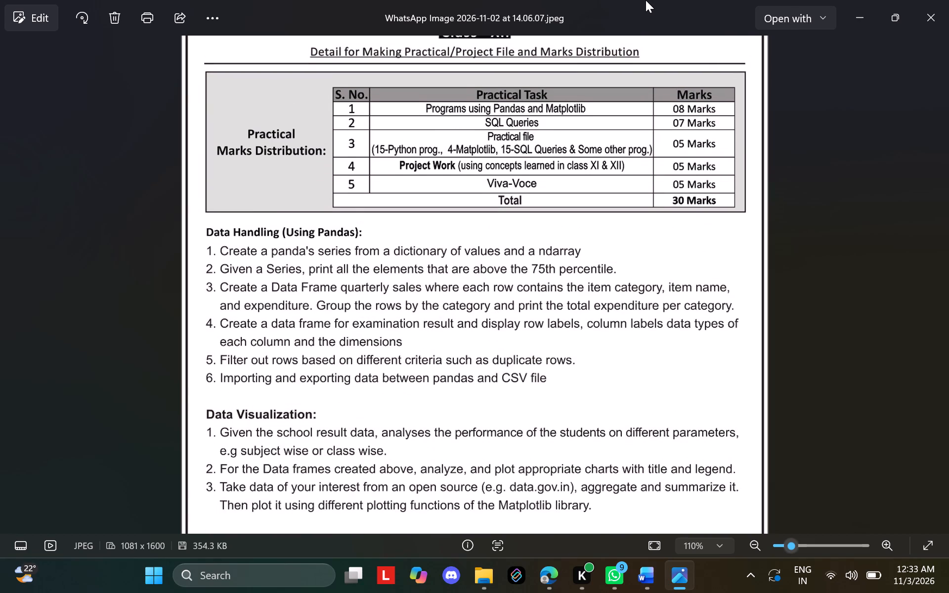
left_click(854, 0)
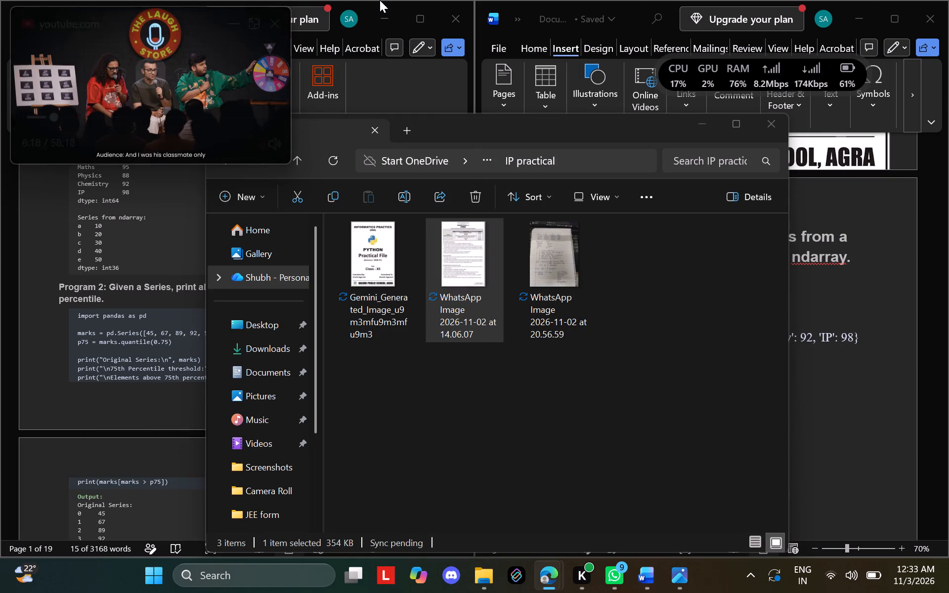
left_click(382, 0)
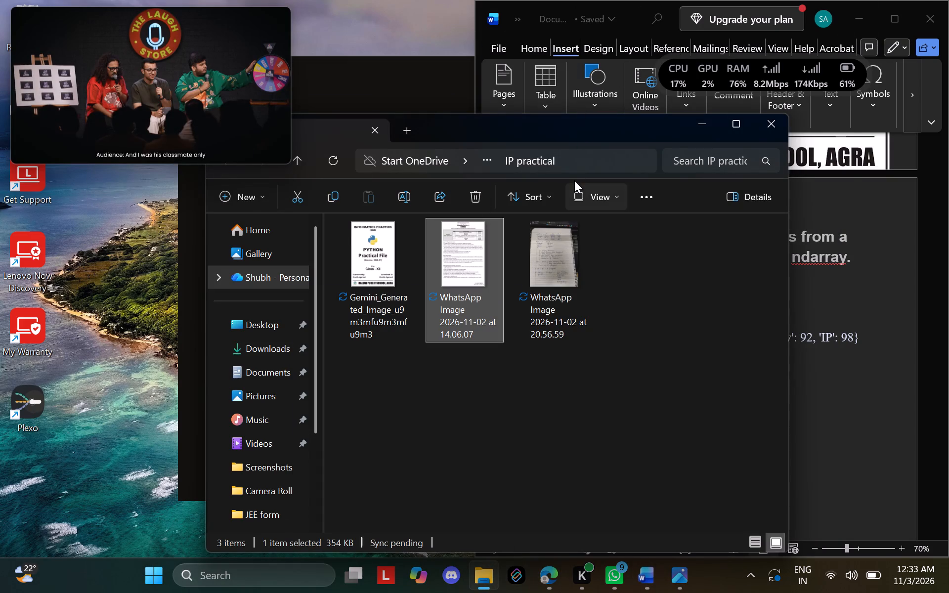
key("alt+Tab")
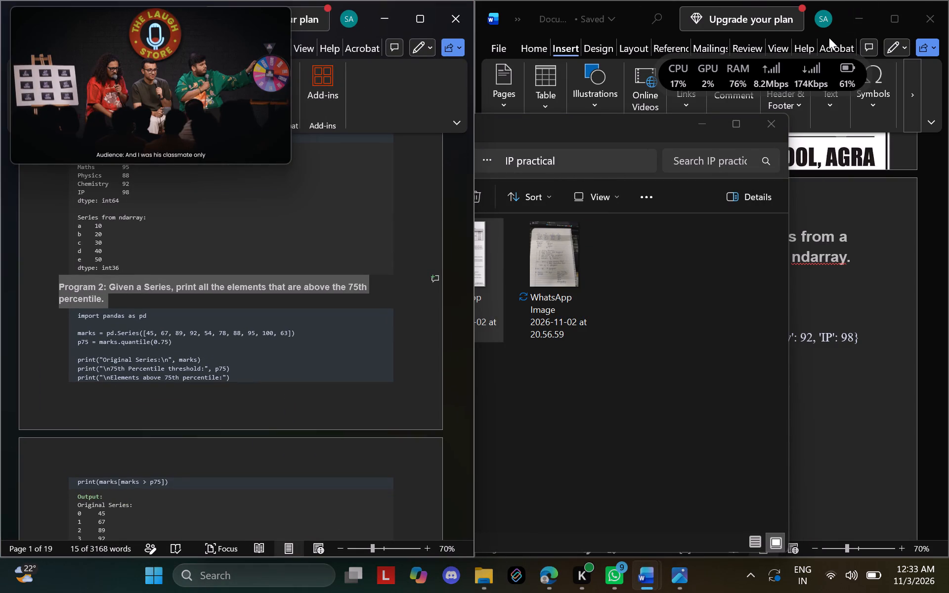
Copy the Program 2 heading from the source document onto the practical file's blank third page, merging it with the destination formatting.
left_click_drag(845, 40, 764, 305)
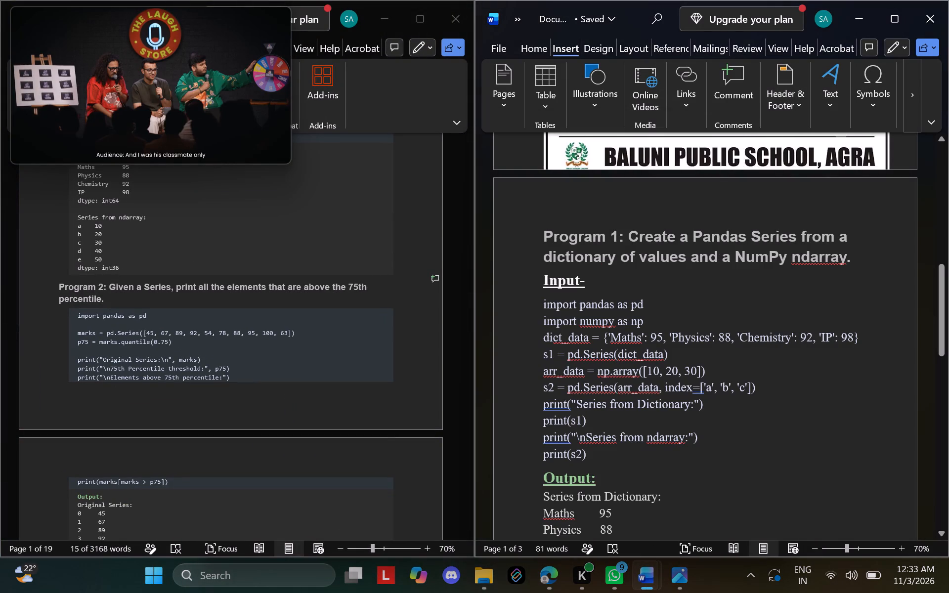
scroll(701, 383, "down", 13)
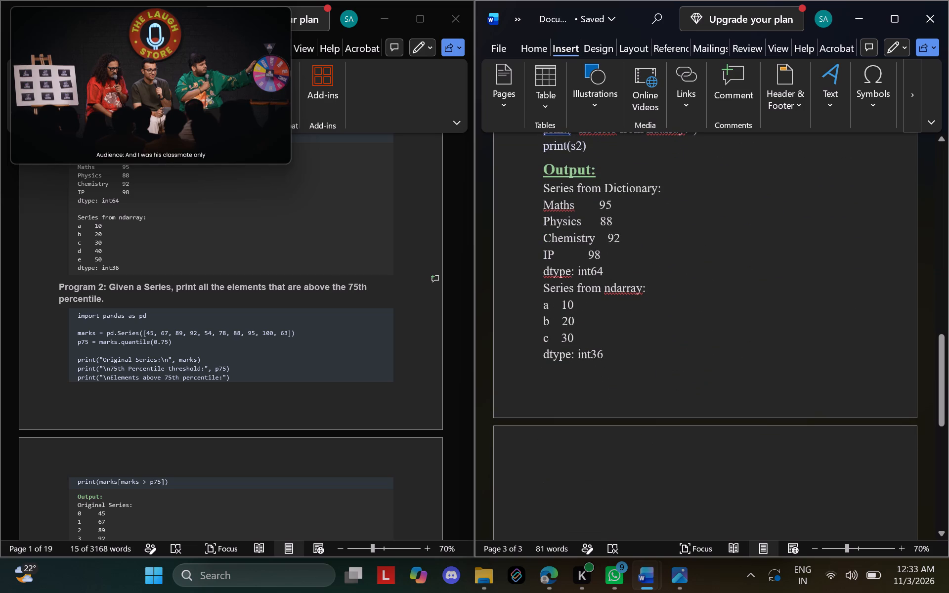
left_click_drag(110, 301, 63, 302)
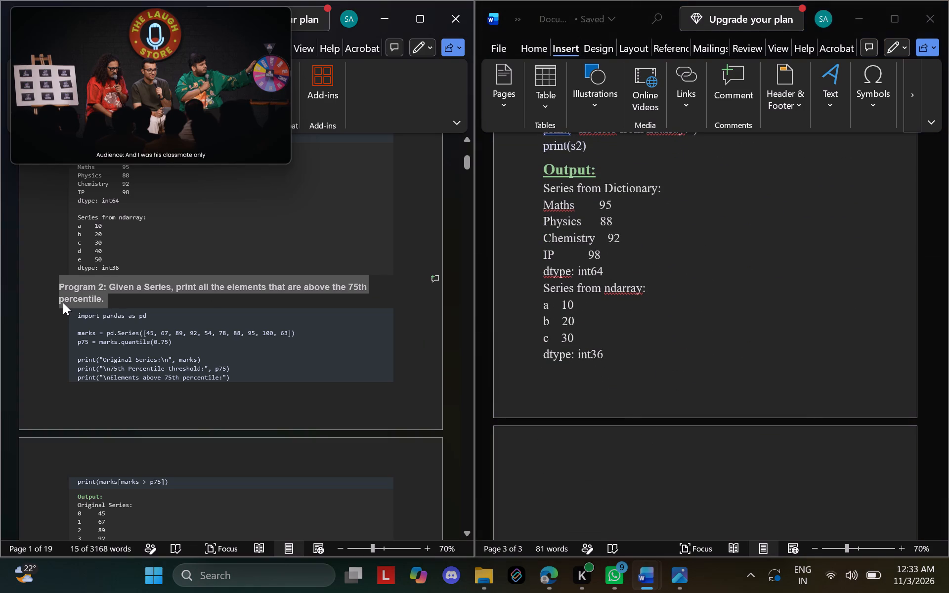
left_click_drag(63, 302, 62, 302)
key("ctrl+c")
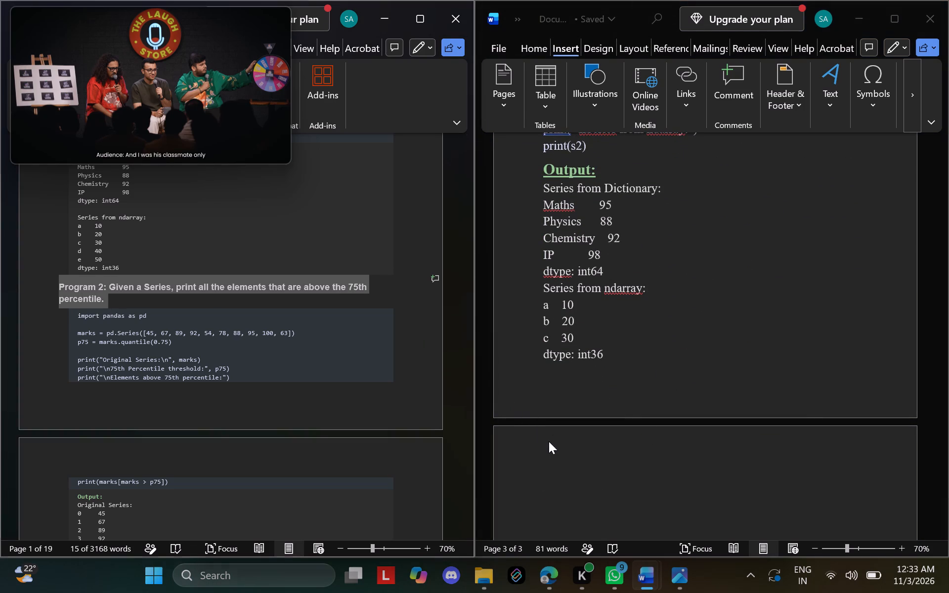
left_click(549, 441)
key("ctrl+v")
left_click(617, 506)
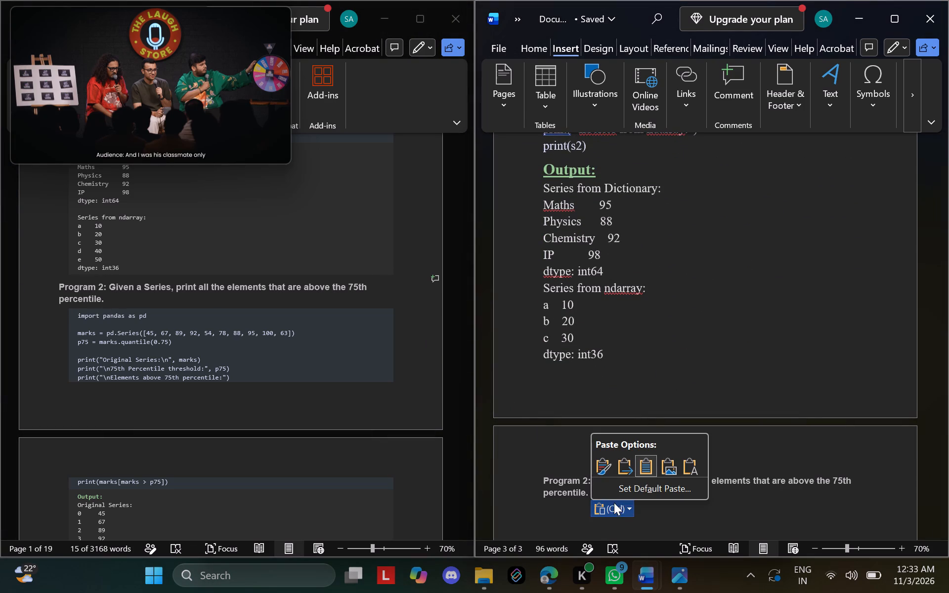
left_click(613, 469)
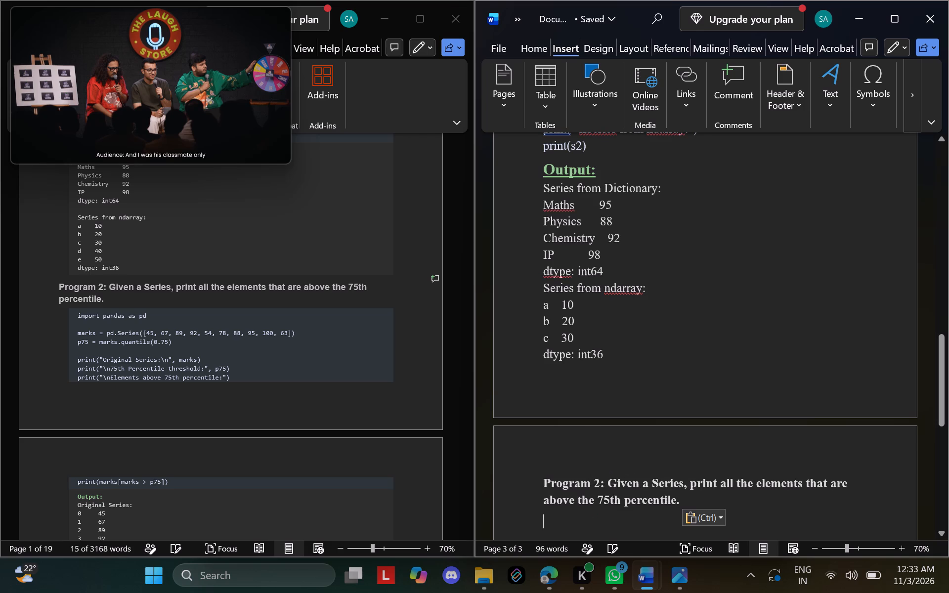
Set the font size of the pasted Program 2 heading to 22.
left_click_drag(684, 501, 521, 467)
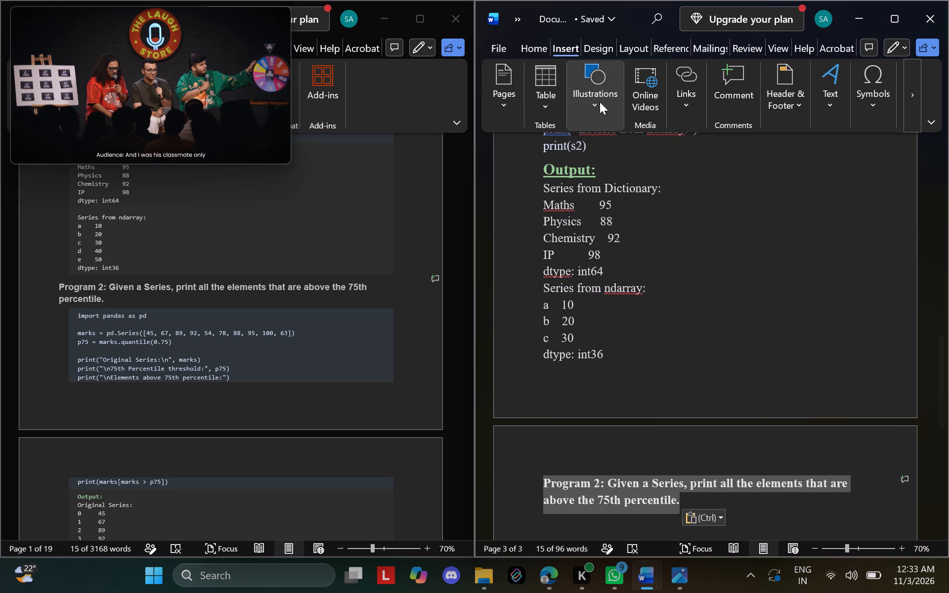
left_click(539, 45)
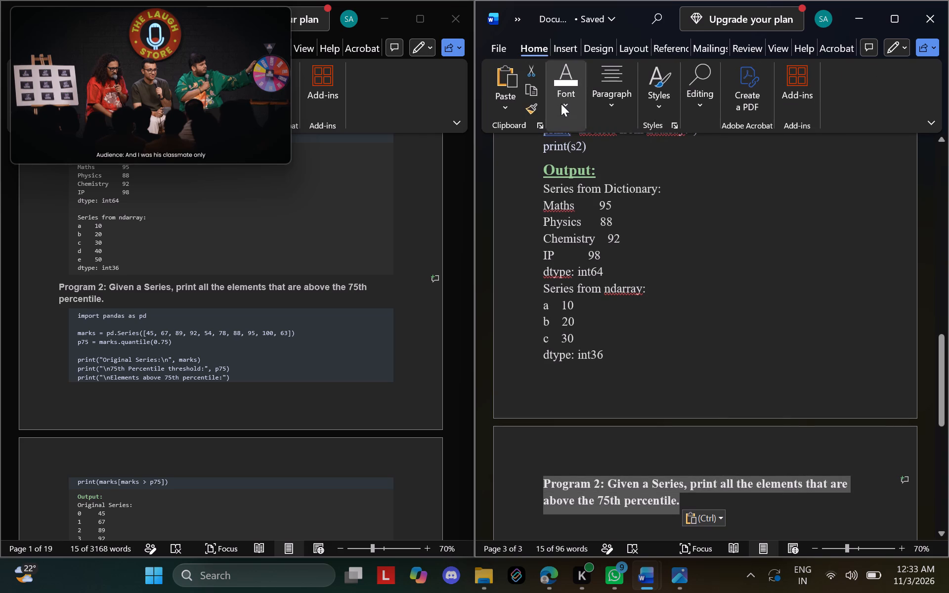
left_click(561, 104)
left_click(658, 152)
type("22")
key("Return")
Change the font of Program 1's two-line heading to Times New Roman.
scroll(691, 135, "up", 5)
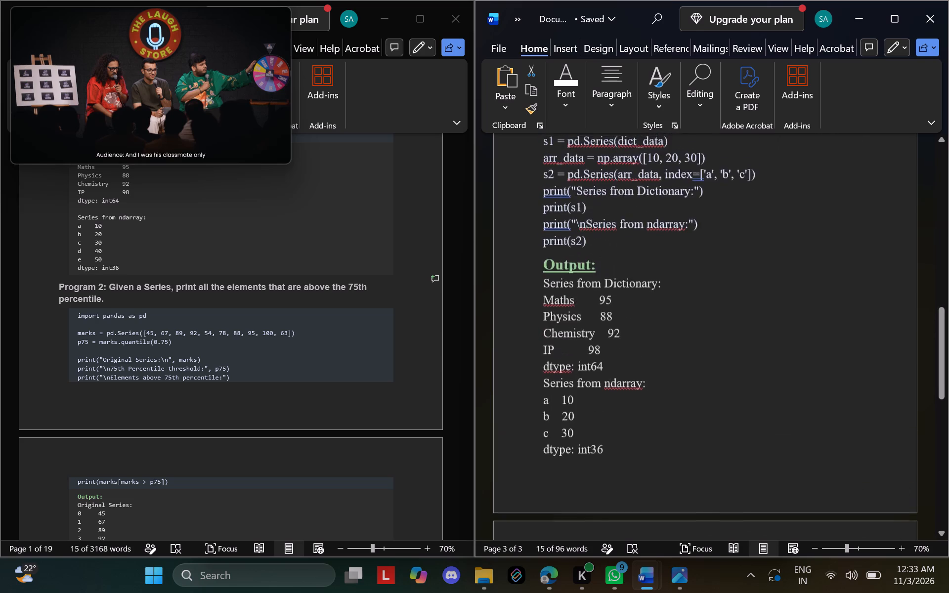
scroll(687, 137, "up", 10)
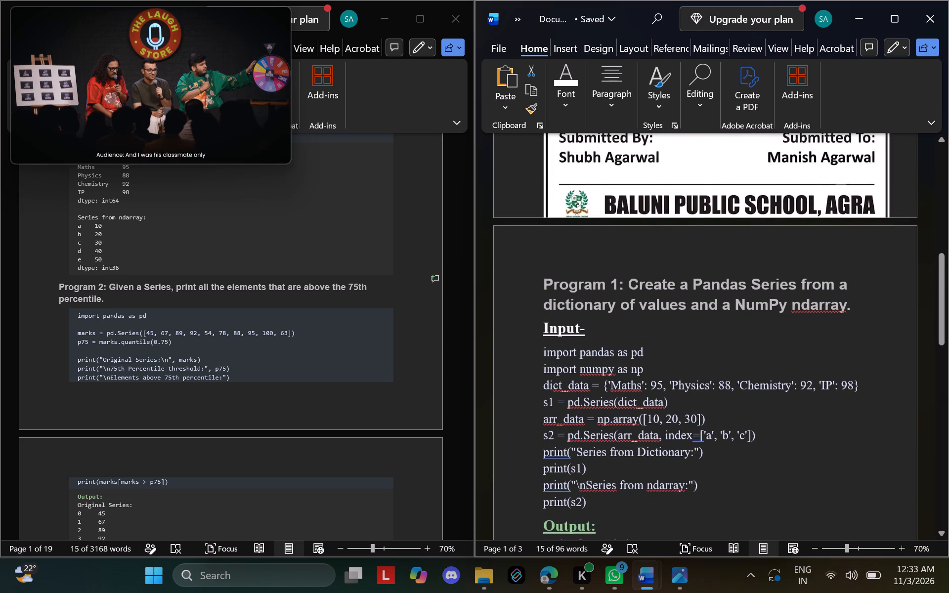
left_click_drag(864, 303, 559, 305)
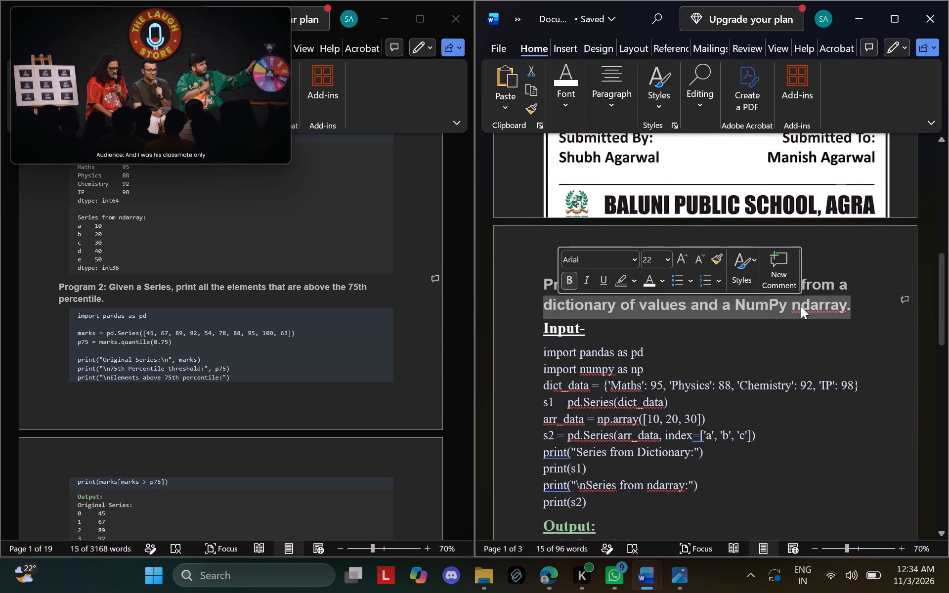
left_click(856, 298)
left_click_drag(855, 297, 534, 294)
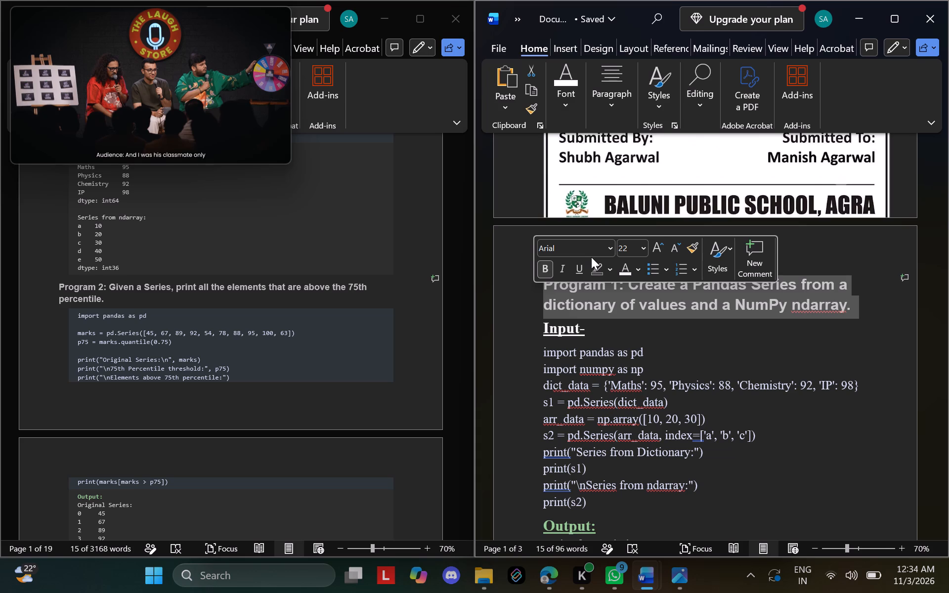
left_click(593, 251)
key("t")
key("Return")
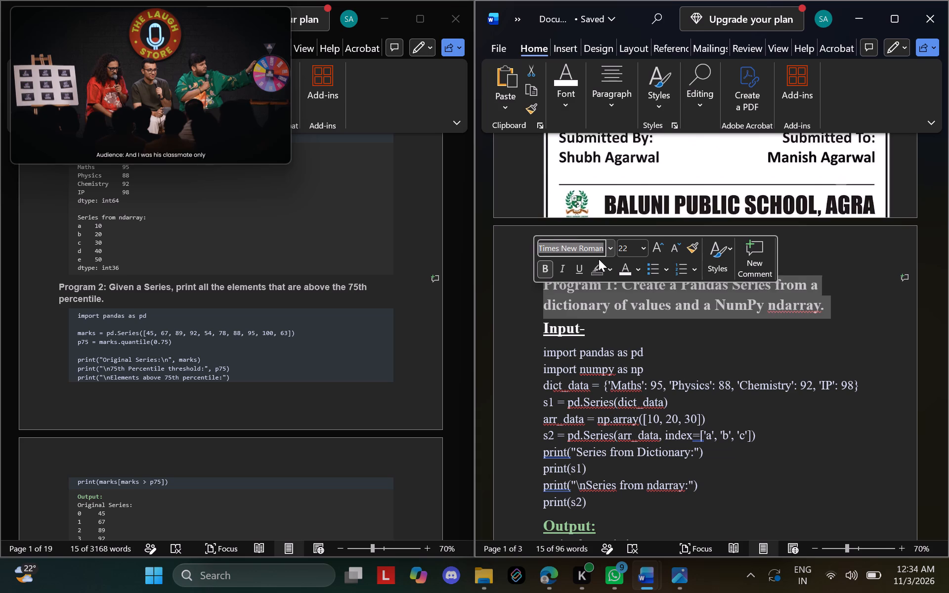
scroll(603, 274, "down", 3)
left_click(838, 233)
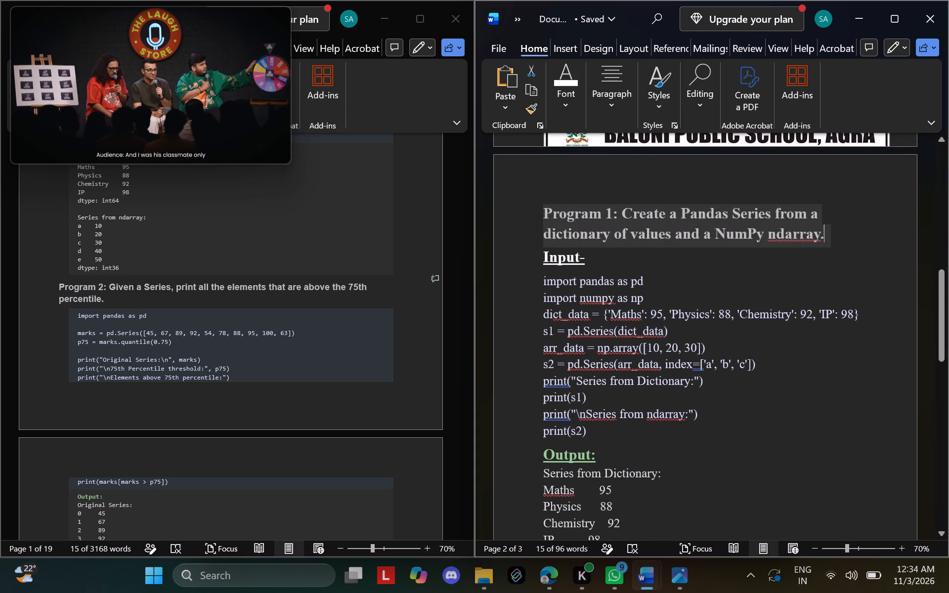
Start a new line below the Program 2 heading and set its font size to 18.
scroll(825, 244, "down", 16)
scroll(822, 252, "down", 5)
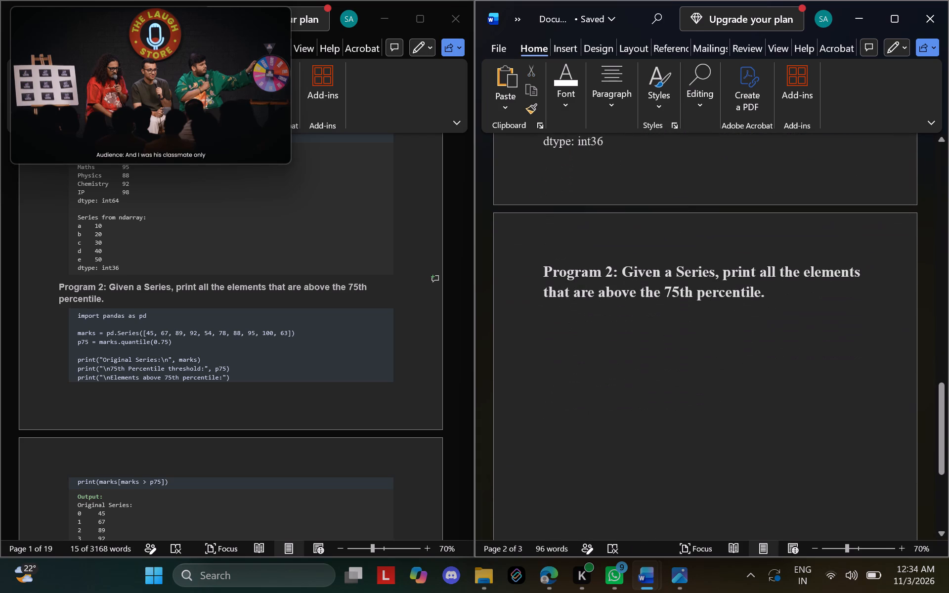
left_click(781, 291)
key("Return")
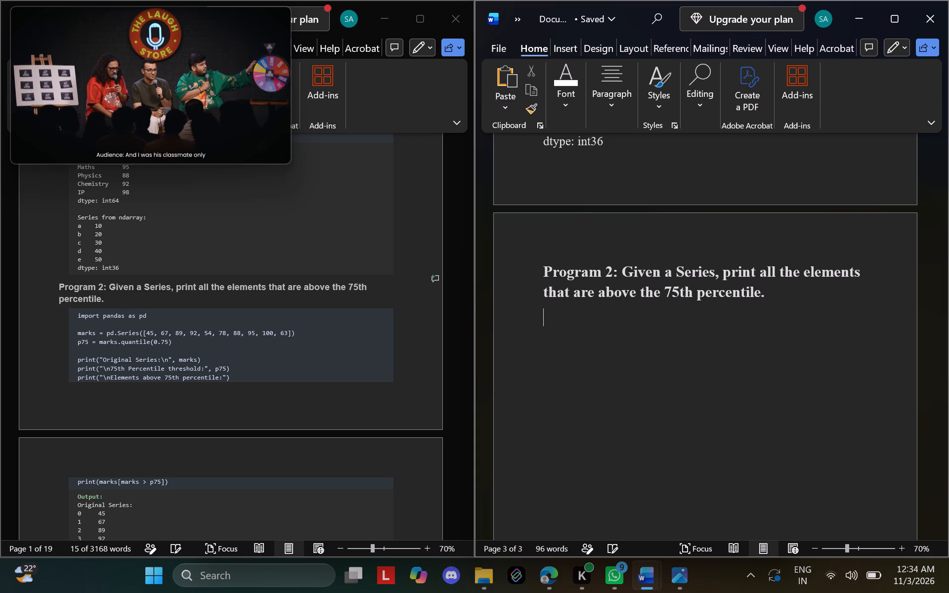
left_click(579, 100)
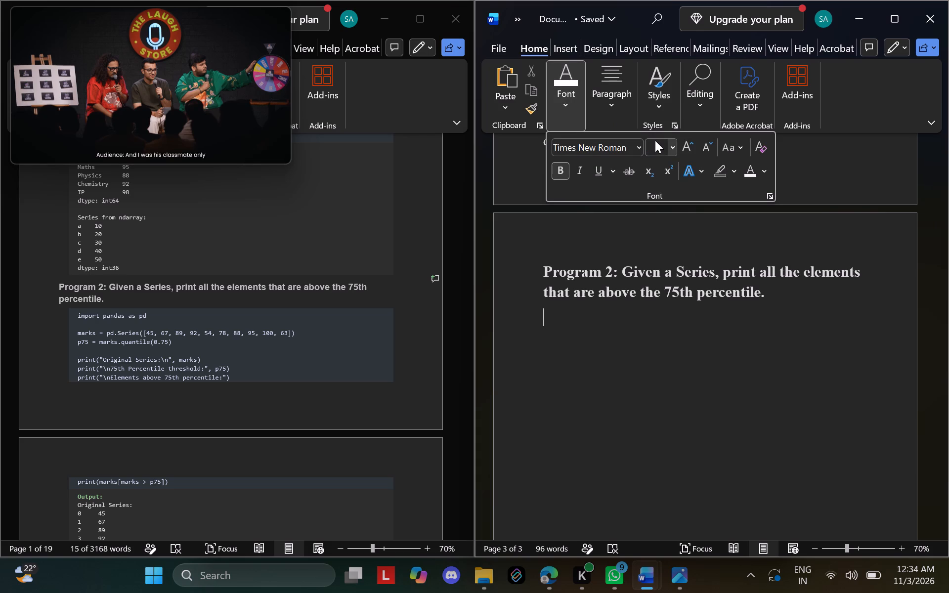
left_click(657, 140)
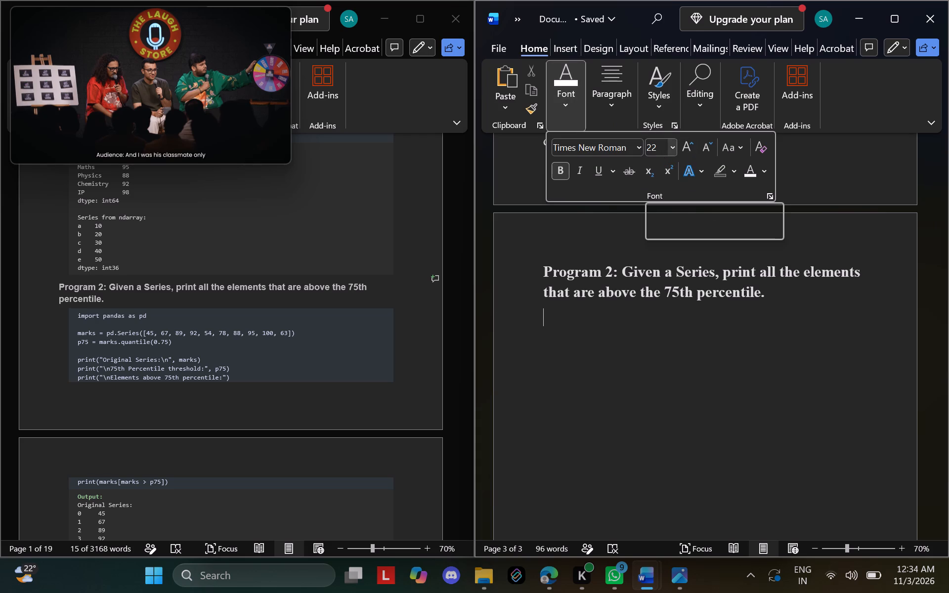
key("ctrl+bracketleft")
key("ctrl+bracketleft")
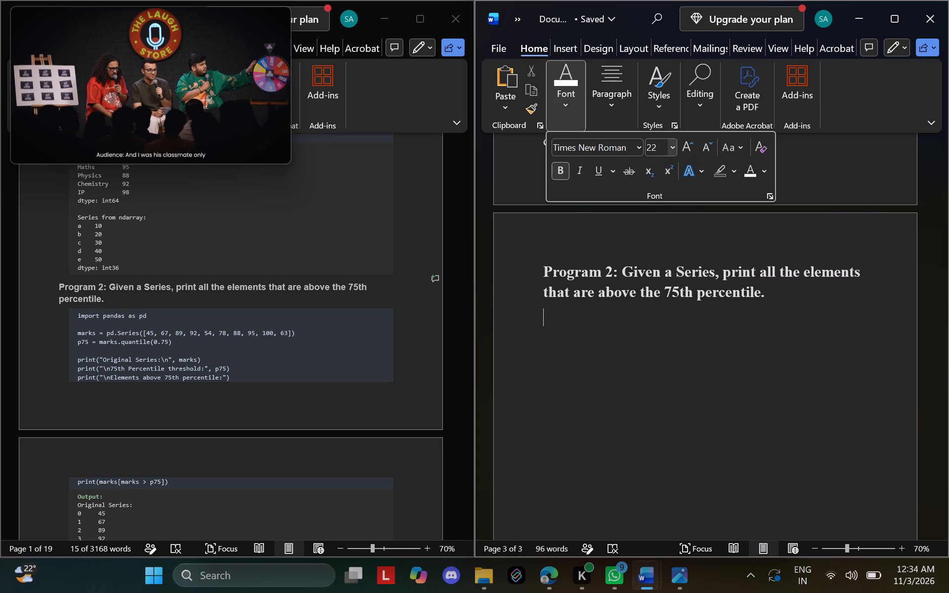
key("ctrl+bracketleft")
key("ctrl+bracketleft")
key("ctrl+bracketleft")
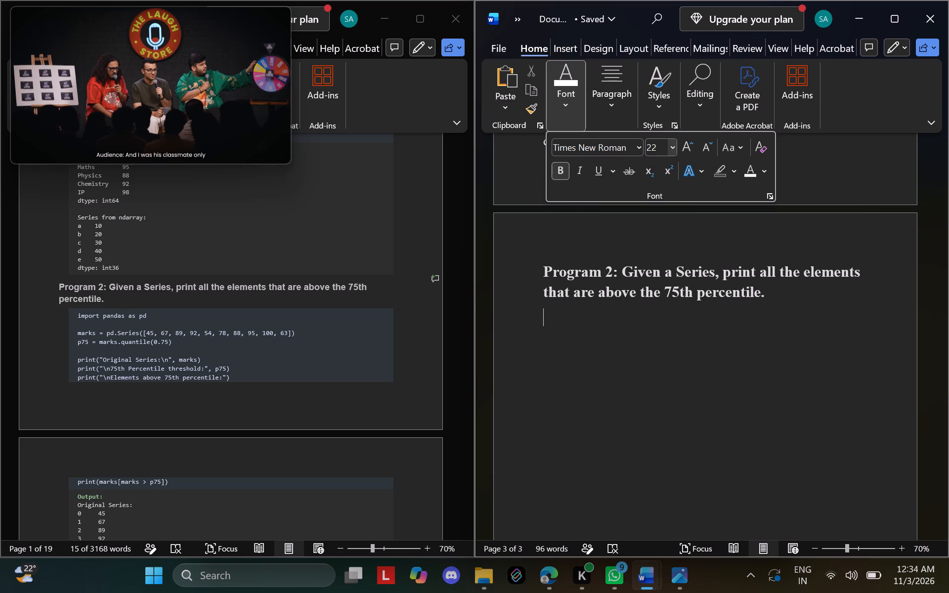
left_click(662, 152)
type("18")
key("Return")
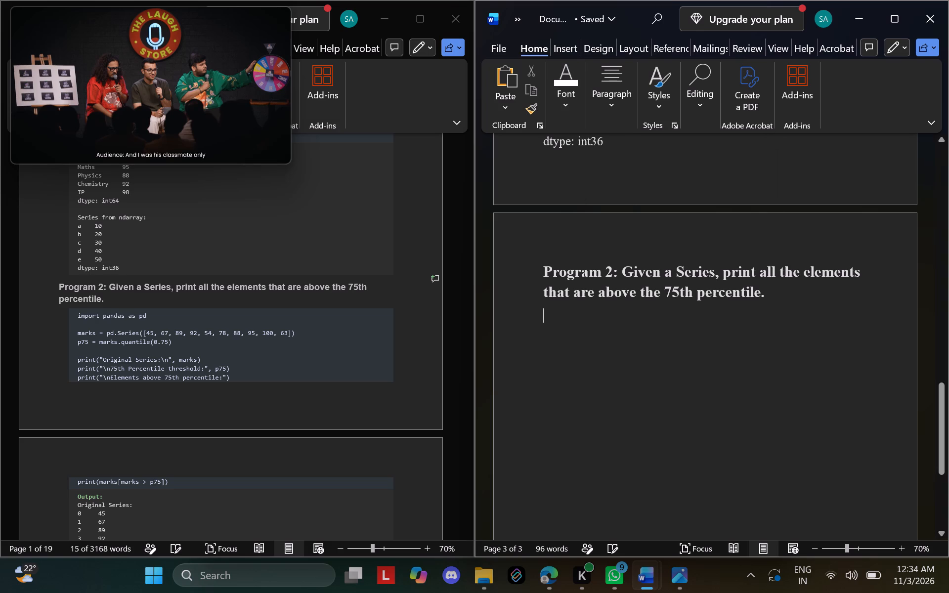
Copy Program 2's full code from the source document, from "import pandas as pd" through "print(marks[marks > p75])".
scroll(220, 291, "down", 4)
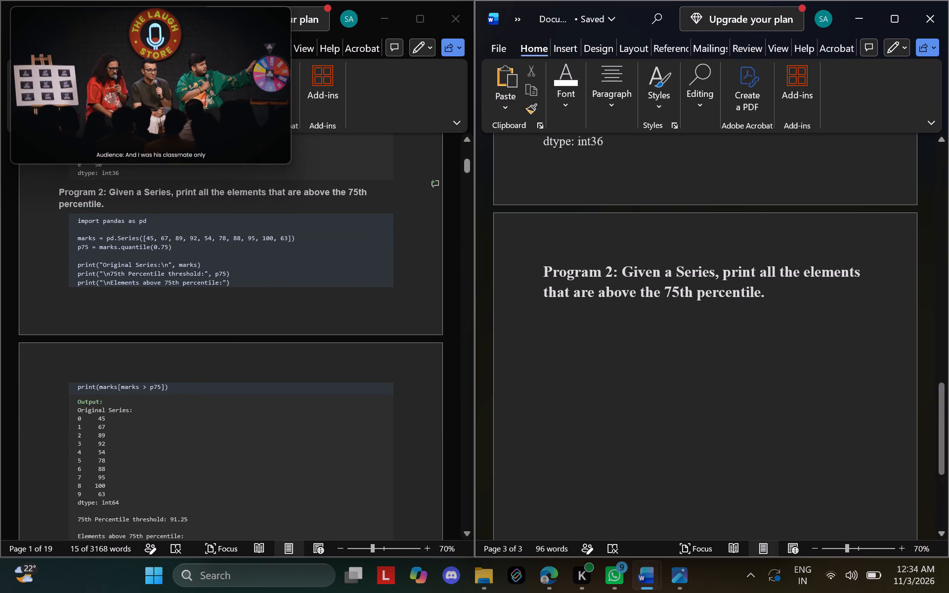
scroll(559, 215, "up", 3)
left_click_drag(183, 385, 164, 383)
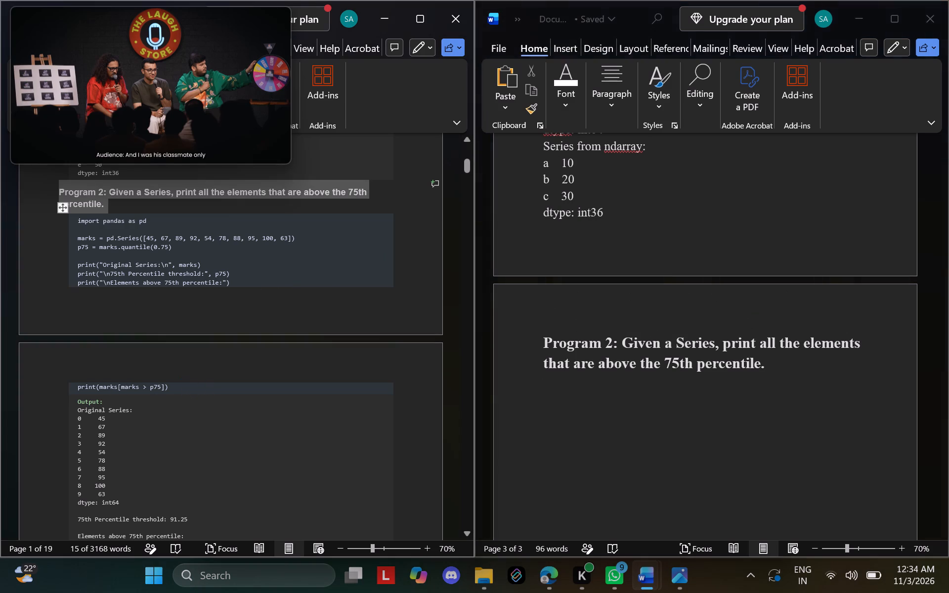
left_click_drag(164, 383, 150, 333)
left_click(178, 387)
left_click_drag(178, 387, 140, 381)
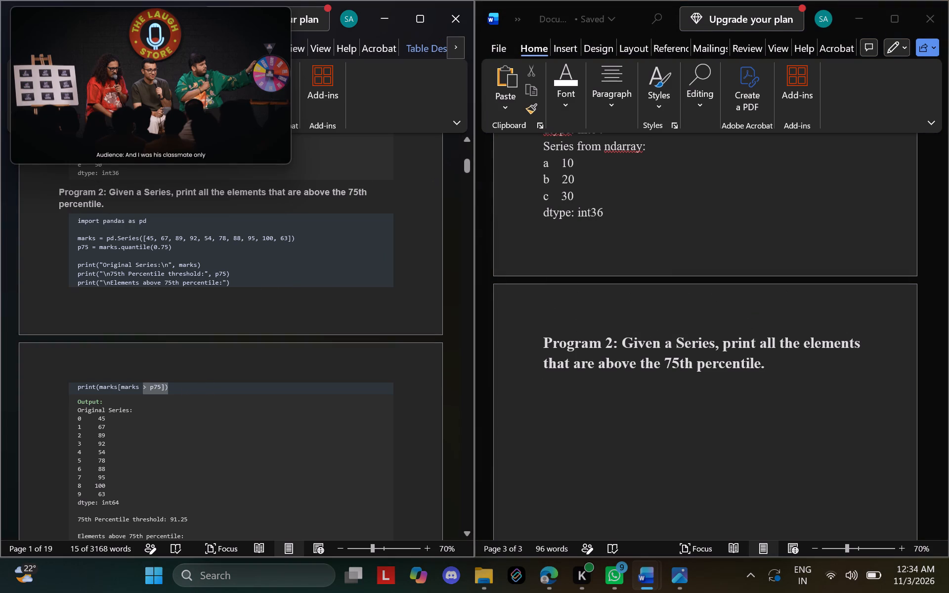
left_click_drag(140, 381, 71, 220)
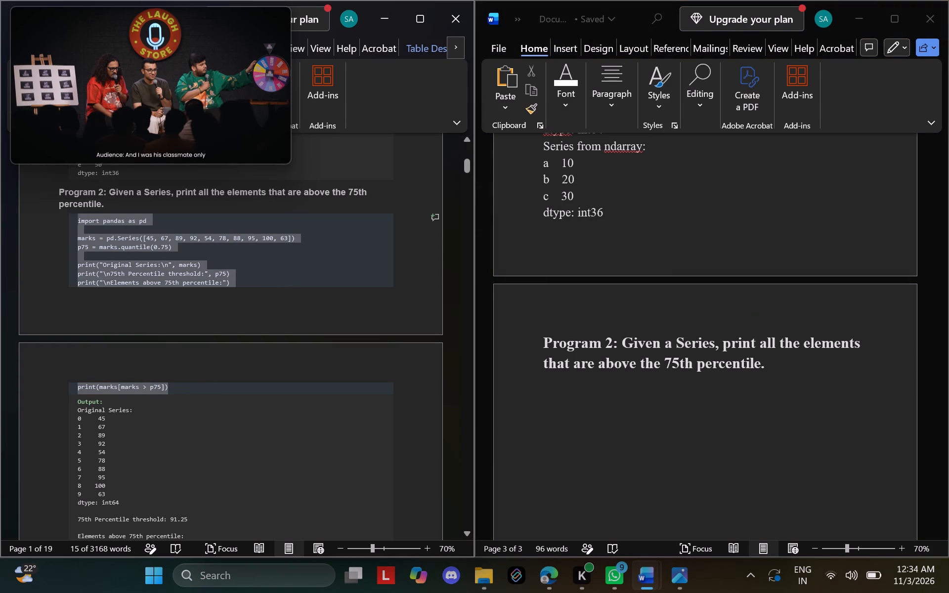
left_click_drag(71, 220, 70, 220)
key("ctrl+c")
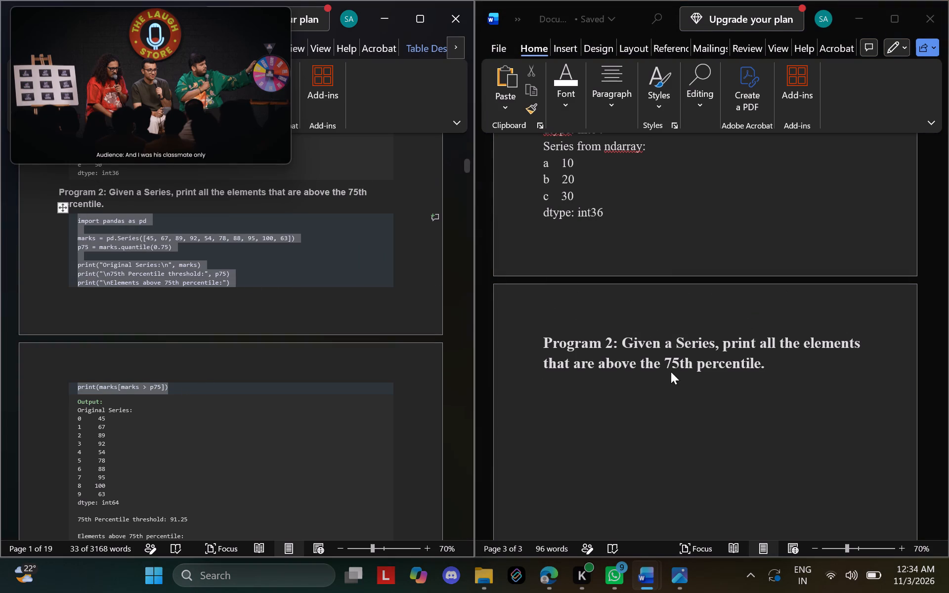
Enter "Input" on the line below the Program 2 heading and make it four points larger, bold and underlined.
left_click(720, 404)
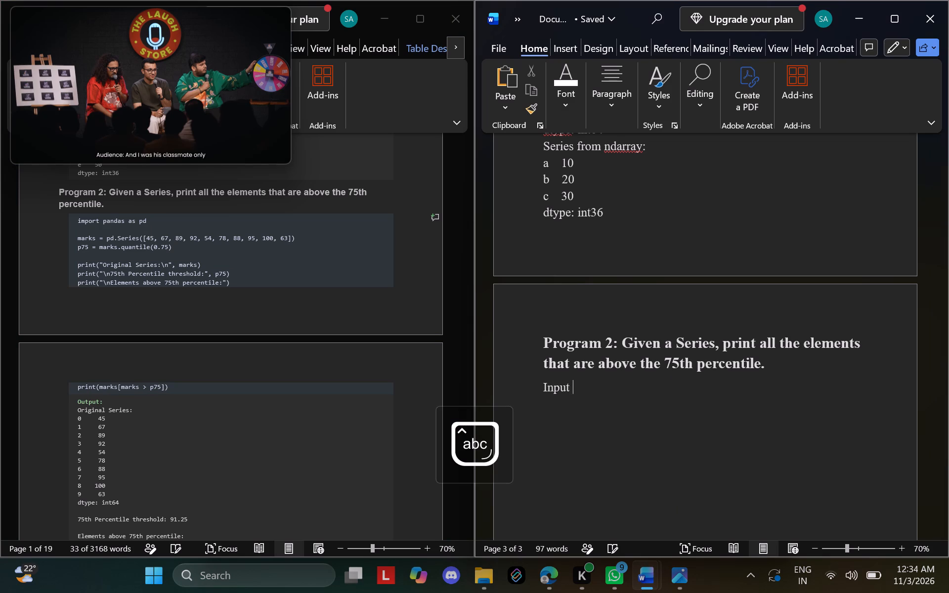
key("shift+Left")
key("shift+Left")
key("shift+Left")
key("shift+Left")
key("shift+Left")
key("shift+Left")
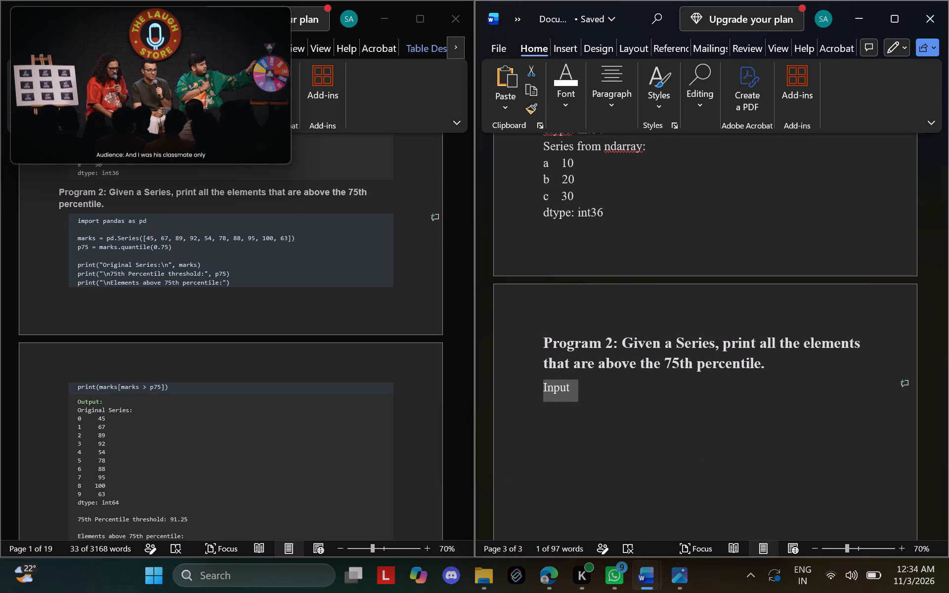
key("ctrl+bracketright")
key("ctrl+bracketright")
key("ctrl+bracketright")
key("ctrl+bracketright")
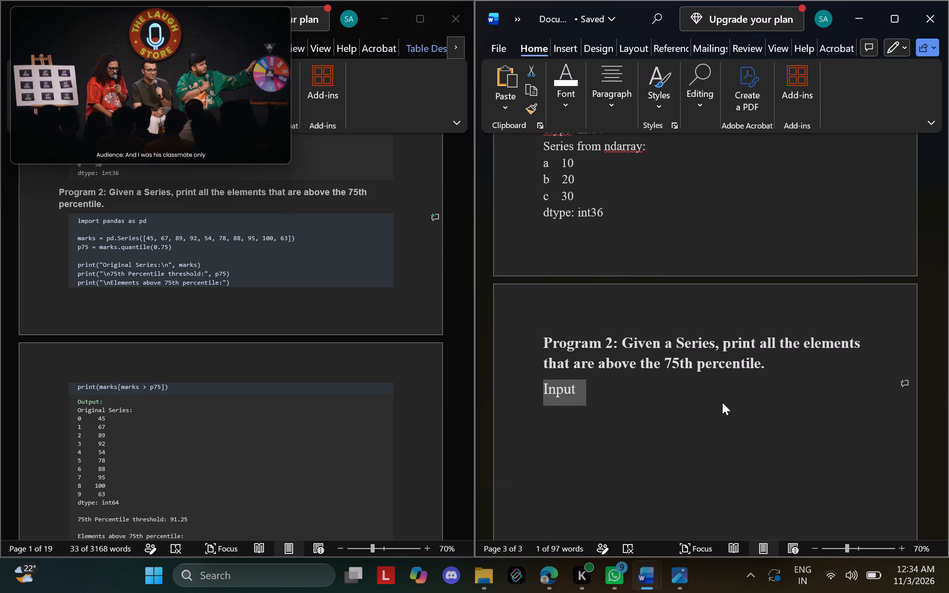
key("ctrl+b")
key("ctrl+u")
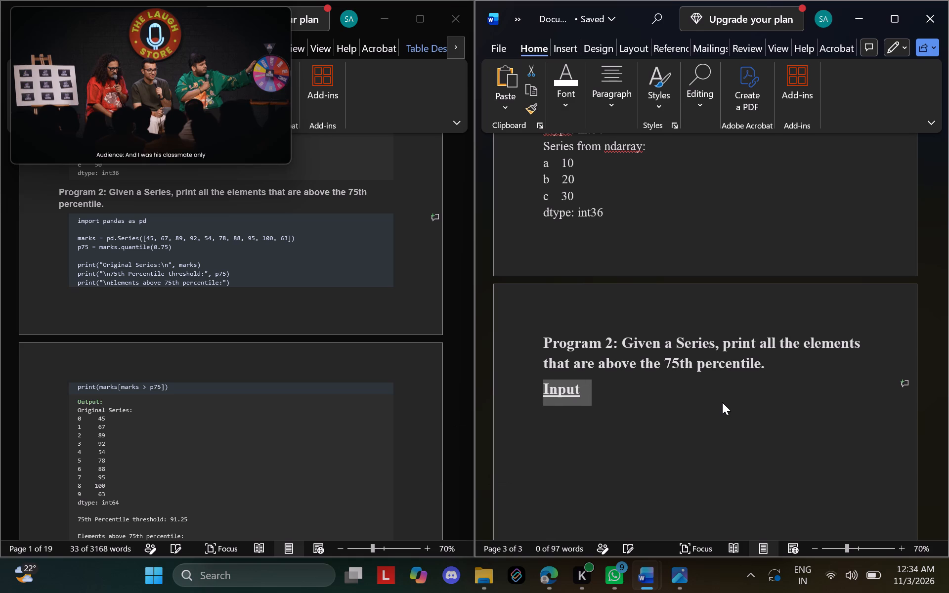
Replace the space after Program 2's "Input" label with a hyphen and start a new line beneath it.
left_click(651, 387)
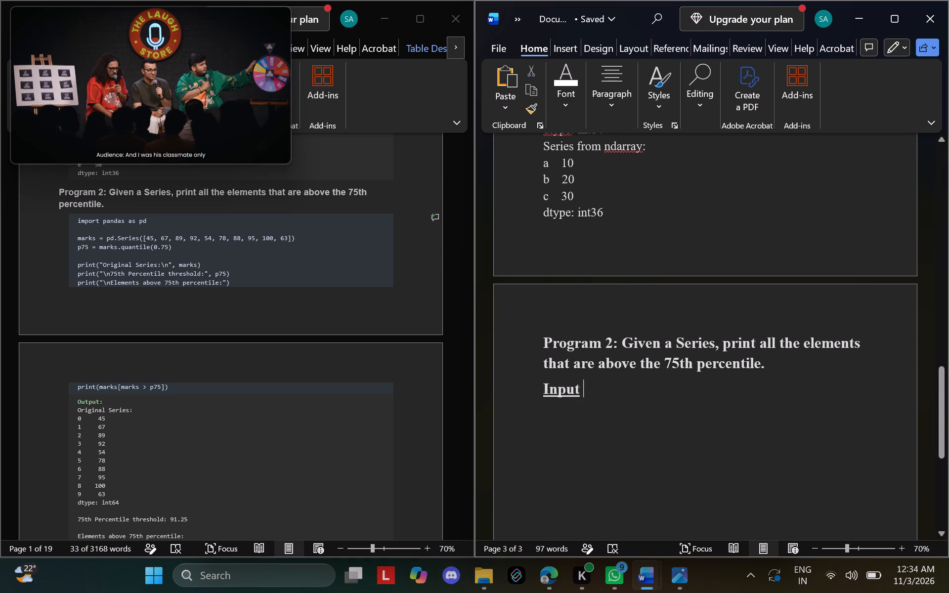
key("BackSpace")
key("minus")
key("Return")
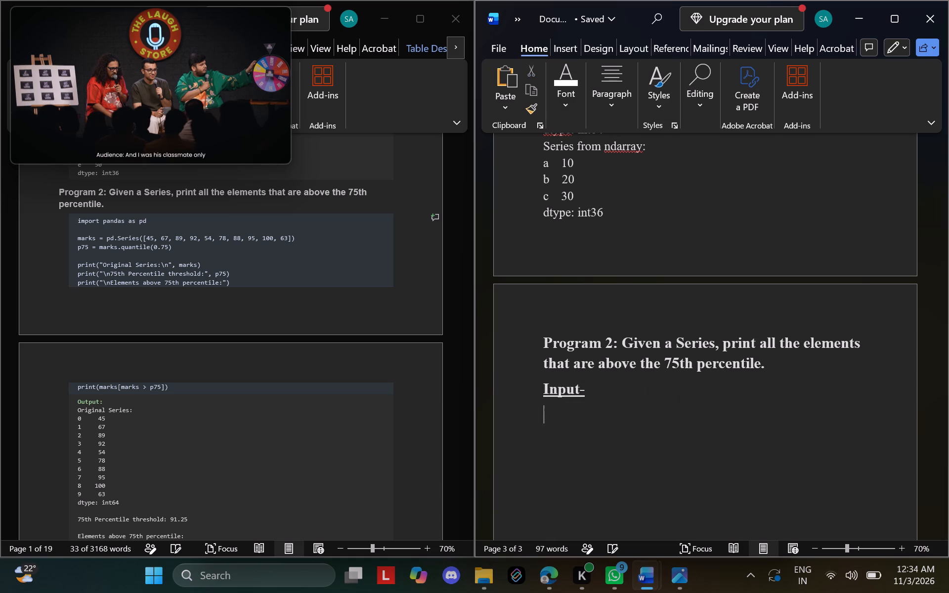
Paste the copied Program 2 code on the line below the "Input-" label, keeping its source formatting.
key("ctrl+v")
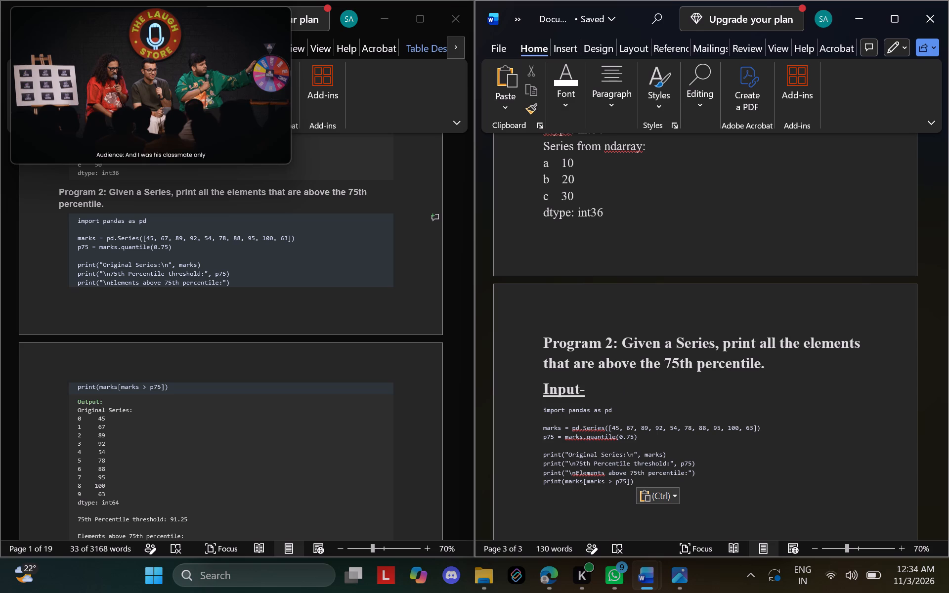
left_click(652, 495)
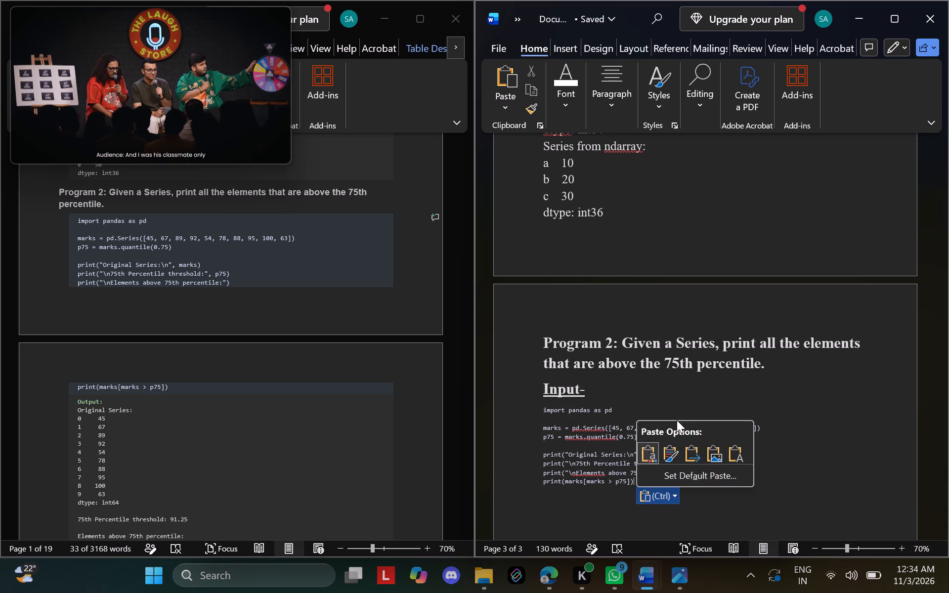
left_click(679, 450)
left_click(666, 496)
Set the whole pasted Program 2 code block to Times New Roman, size 18.
left_click_drag(602, 493, 630, 485)
left_click_drag(643, 479, 527, 413)
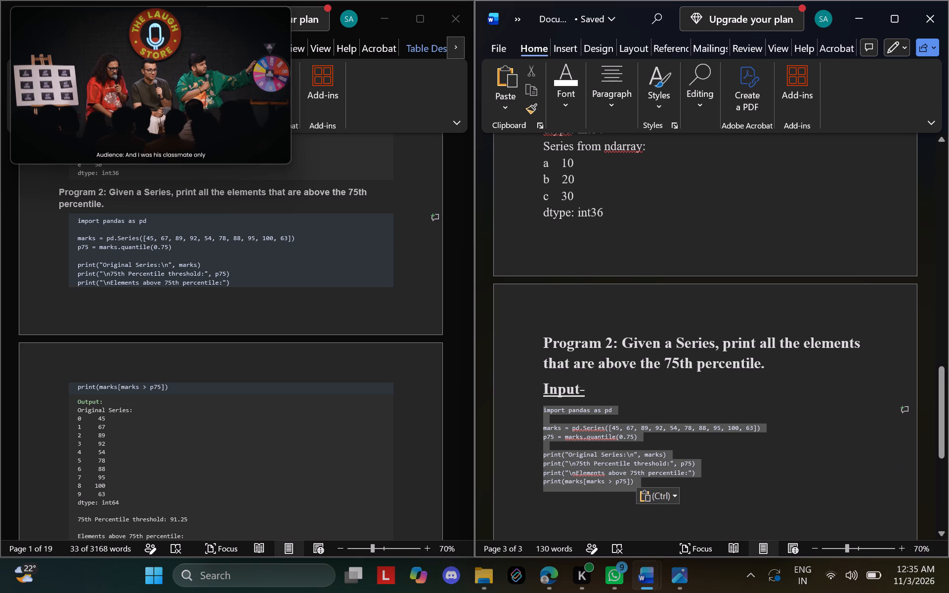
left_click_drag(527, 413, 528, 412)
key("ctrl+bracketright")
key("ctrl+bracketright")
key("ctrl+bracketright")
key("ctrl+bracketright")
key("ctrl+bracketright")
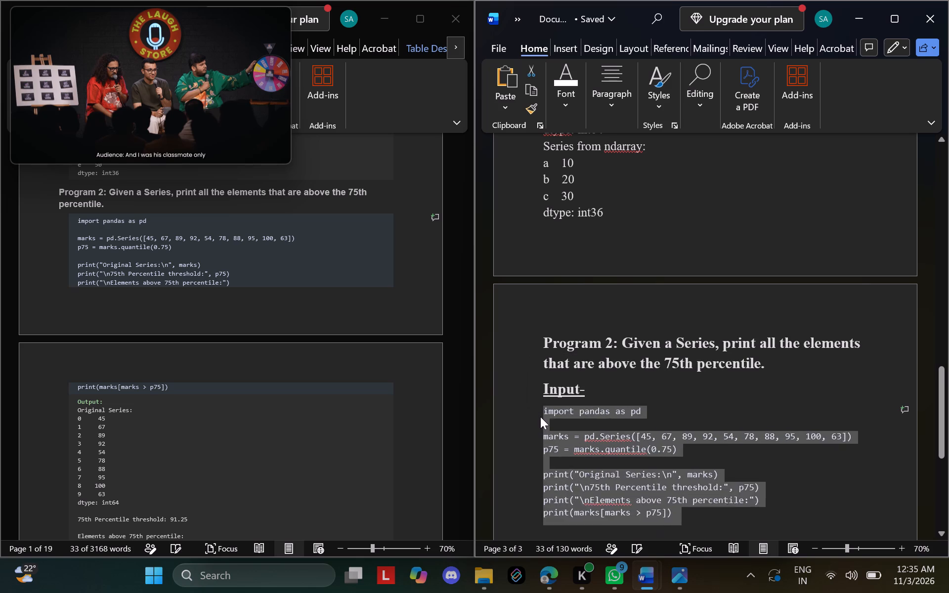
left_click(569, 98)
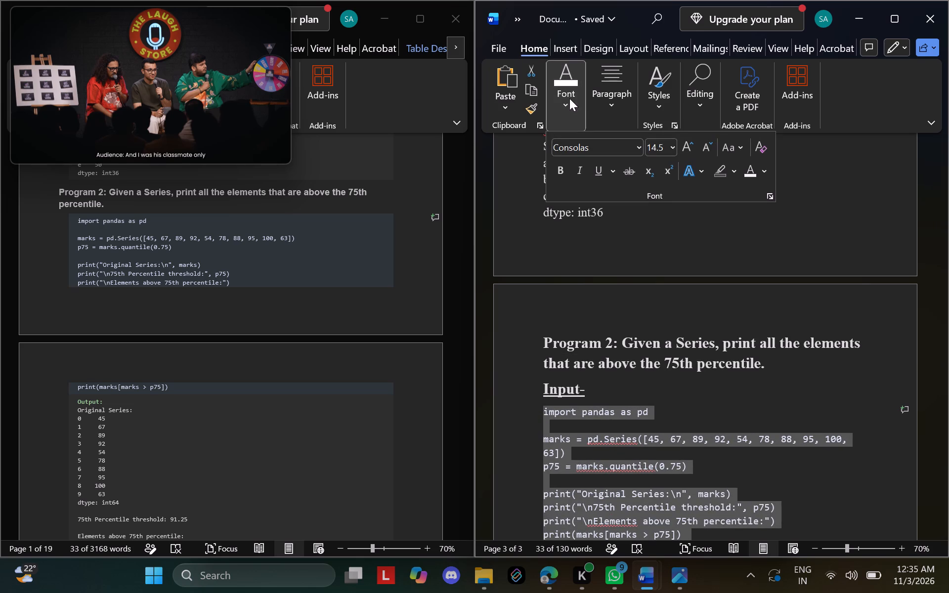
left_click(664, 151)
type("18")
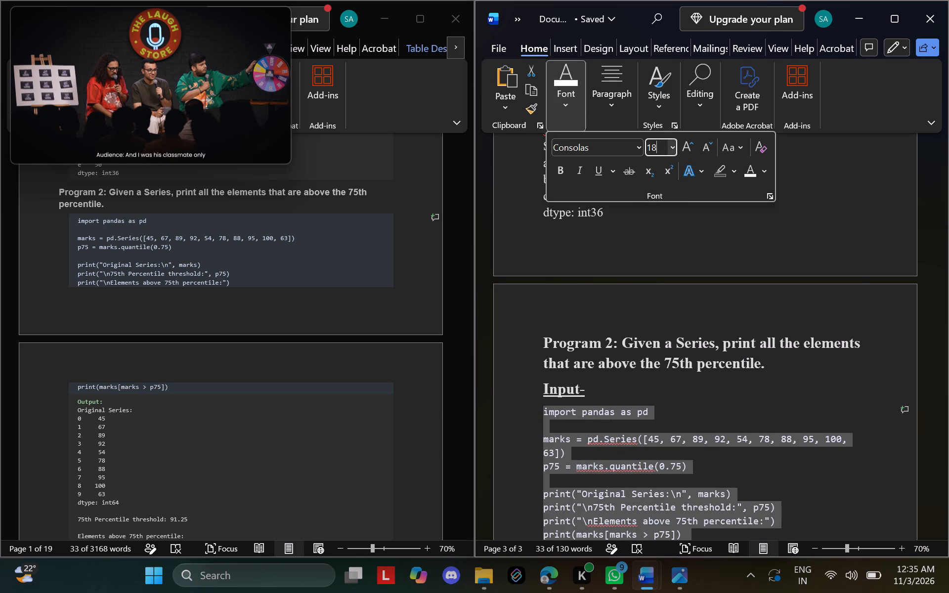
left_click(592, 151)
type("time")
key("Return")
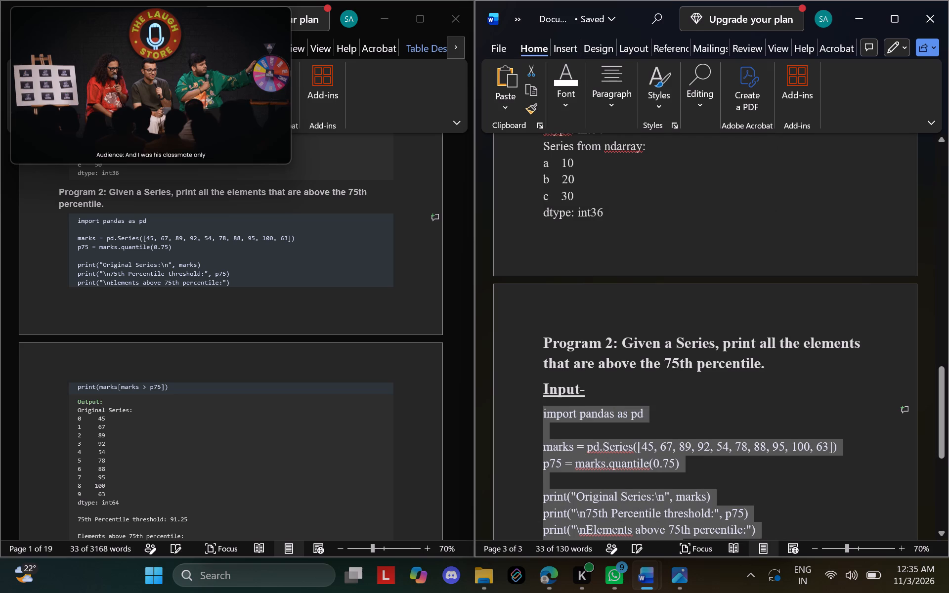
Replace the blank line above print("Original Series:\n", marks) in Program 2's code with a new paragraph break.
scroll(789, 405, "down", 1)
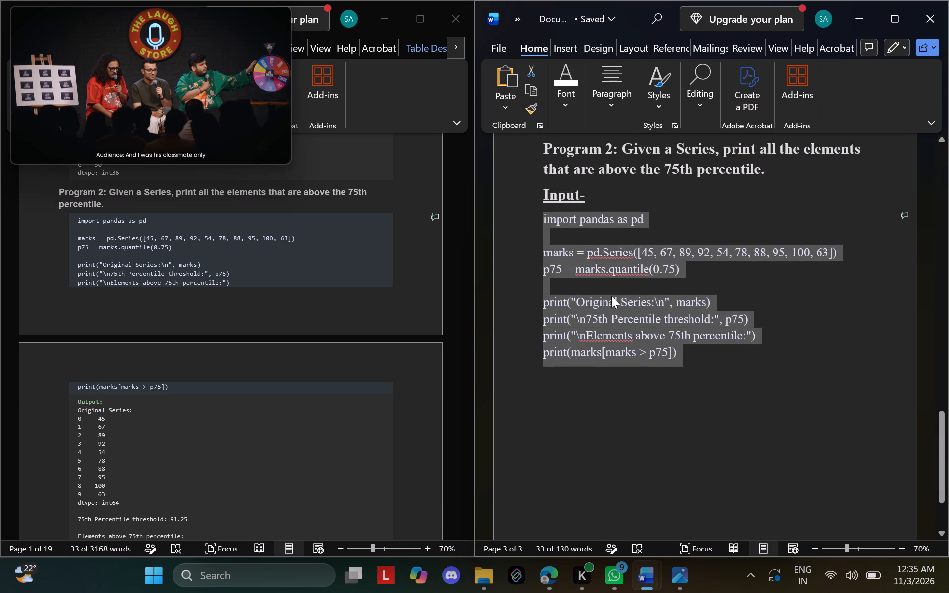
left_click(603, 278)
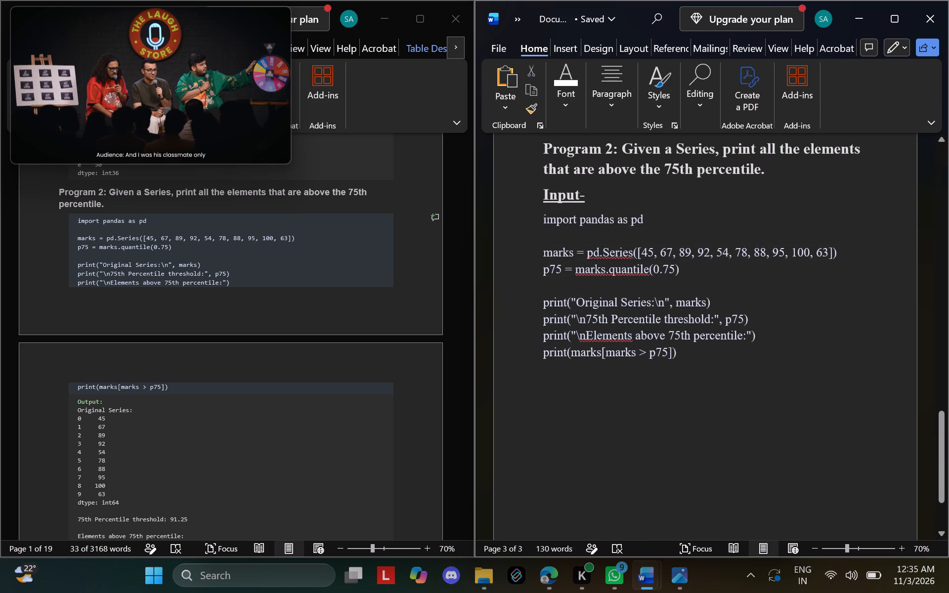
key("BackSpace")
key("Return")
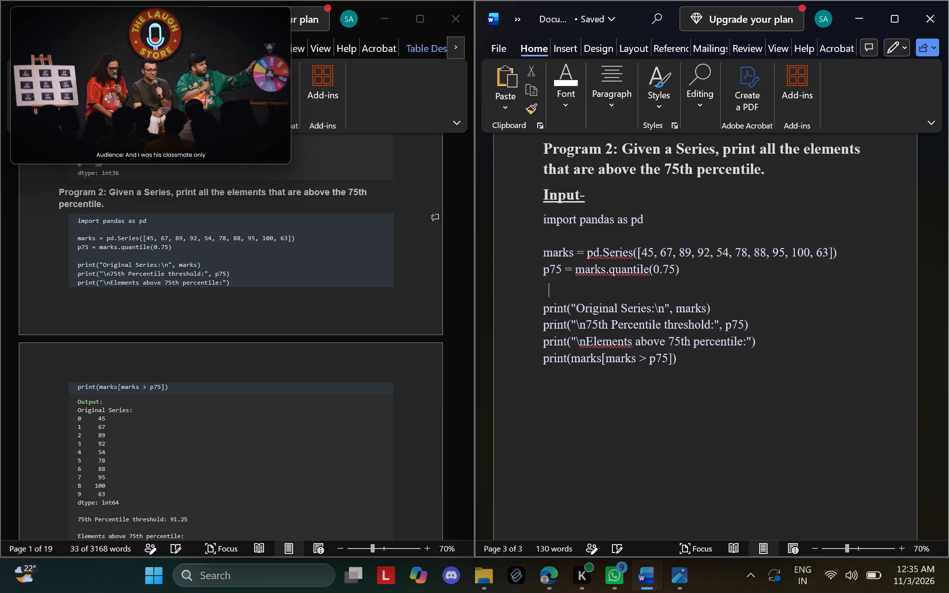
Copy Program 2's full output from the source document, from "Output:" through the final "dtype: int64" line.
scroll(251, 473, "down", 3)
scroll(251, 473, "up", 7, "ctrl")
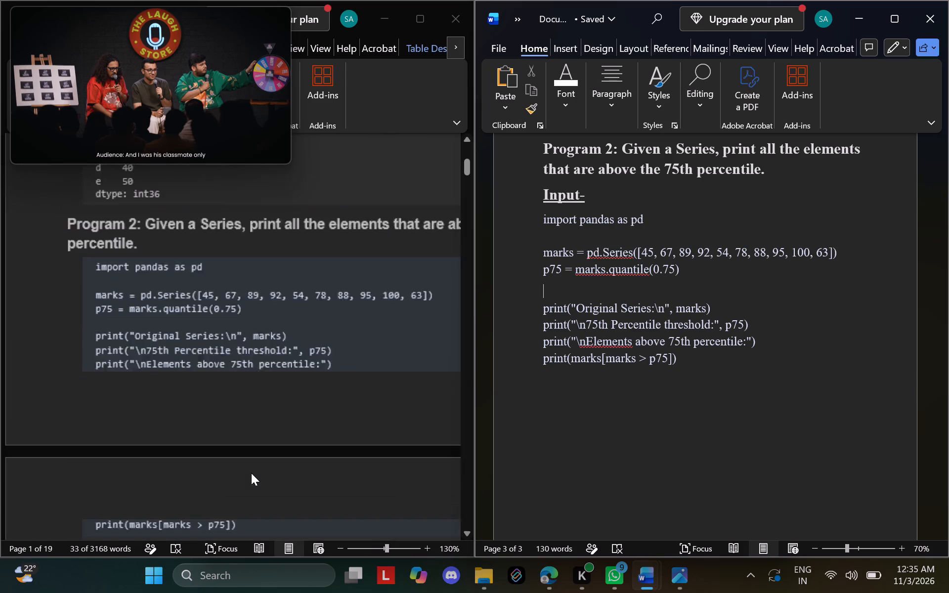
scroll(251, 473, "down", 3)
scroll(251, 473, "up", 1)
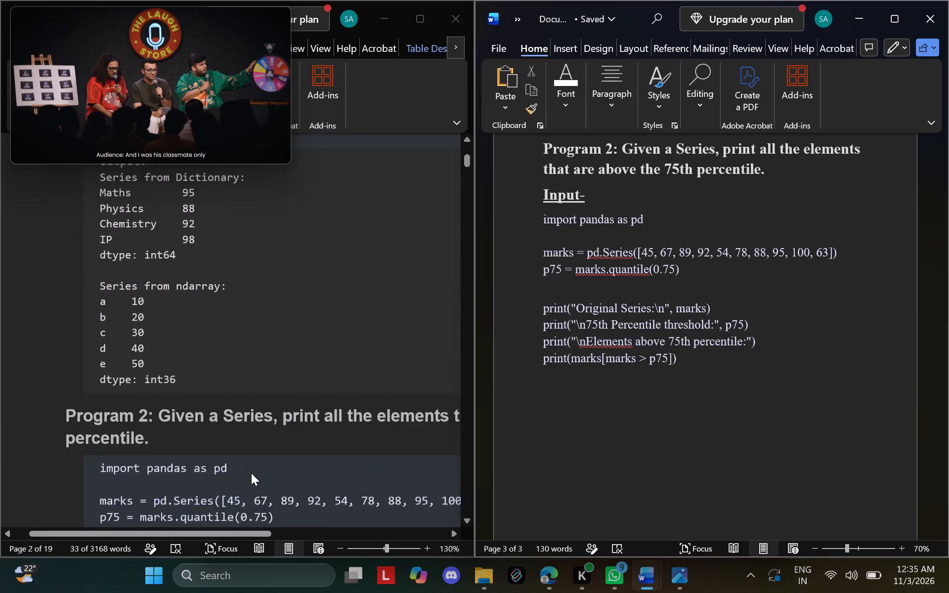
scroll(251, 473, "down", 2)
scroll(251, 473, "down", 2, "ctrl")
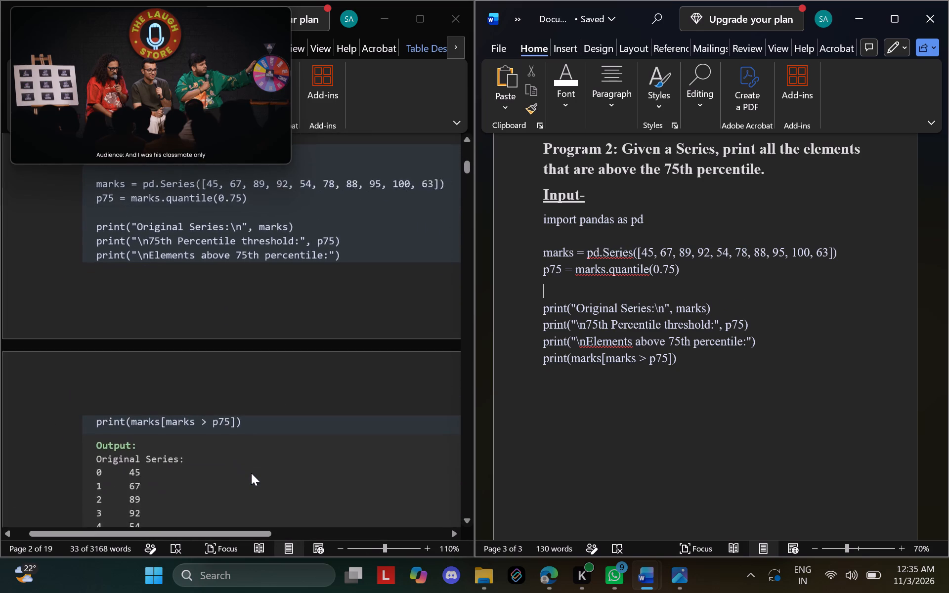
scroll(251, 473, "up", 1)
scroll(251, 473, "left", 1)
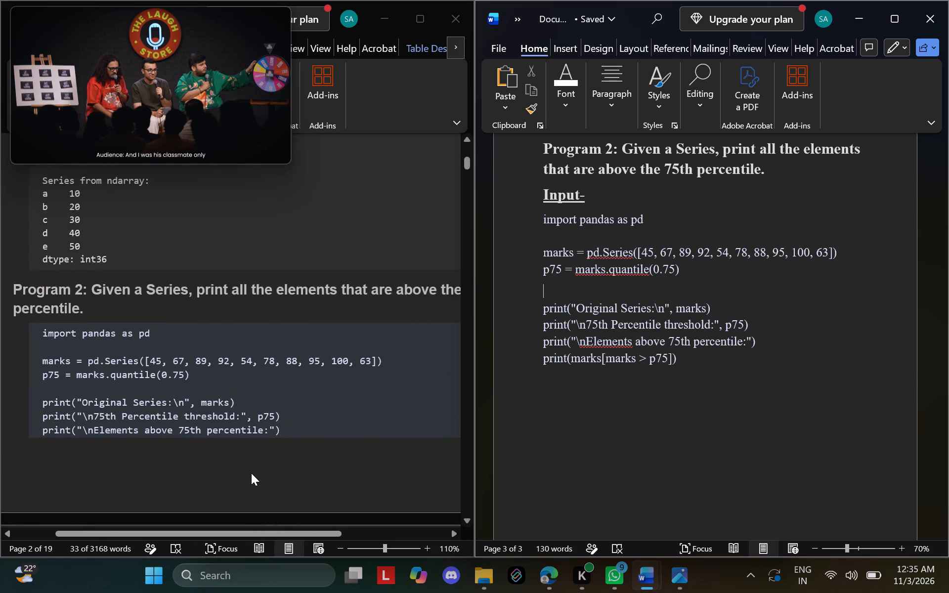
scroll(255, 459, "down", 2)
scroll(255, 459, "up", 1)
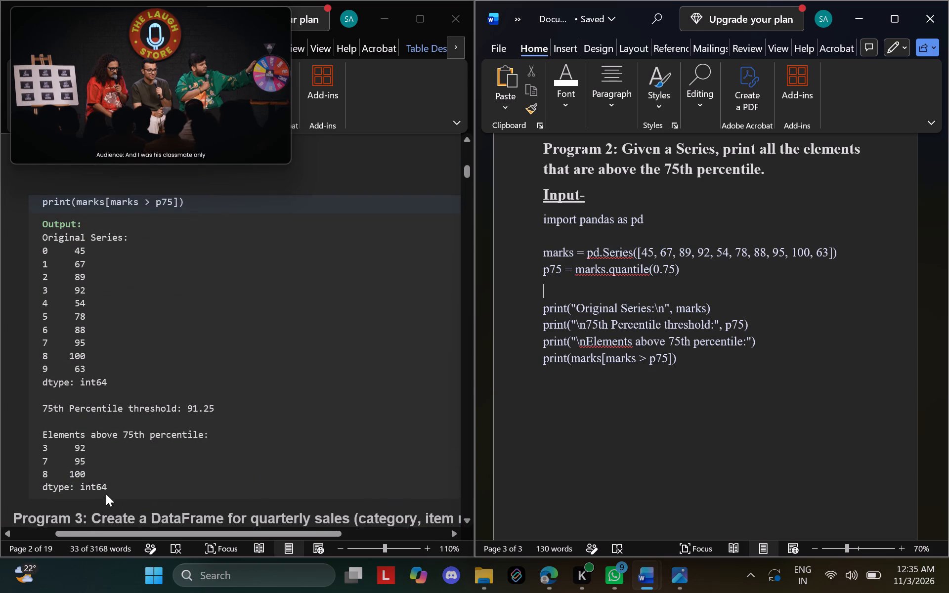
left_click_drag(117, 480, 38, 219)
left_click(38, 219)
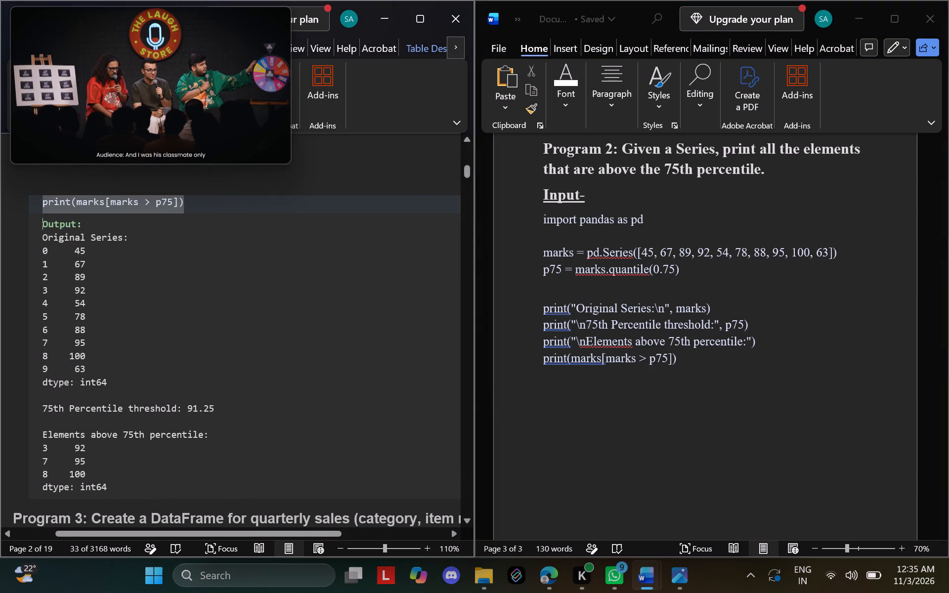
left_click_drag(38, 219, 126, 490)
key("ctrl+c")
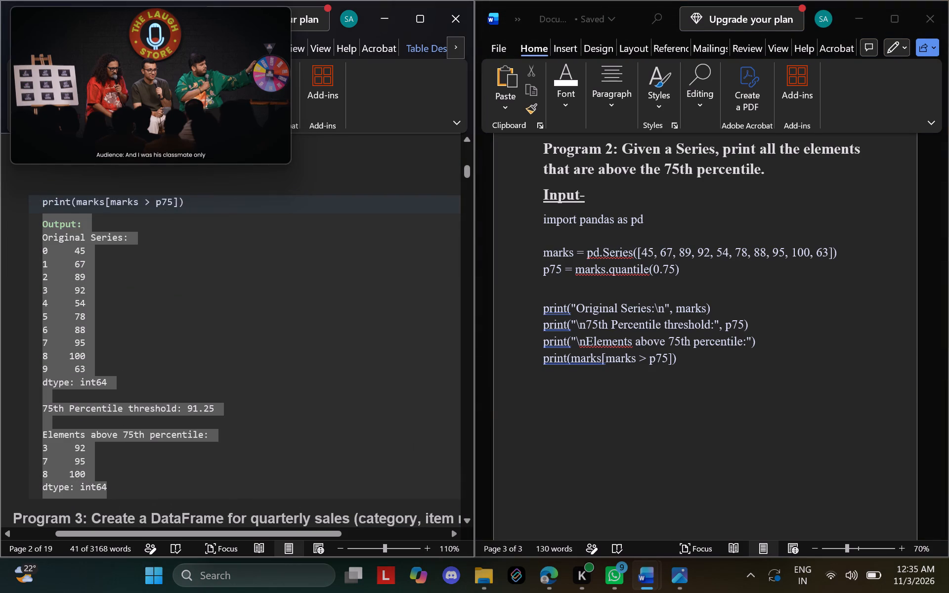
Paste the copied output on a line directly below Program 2's code in the practical file.
left_click(616, 418)
left_click(616, 418)
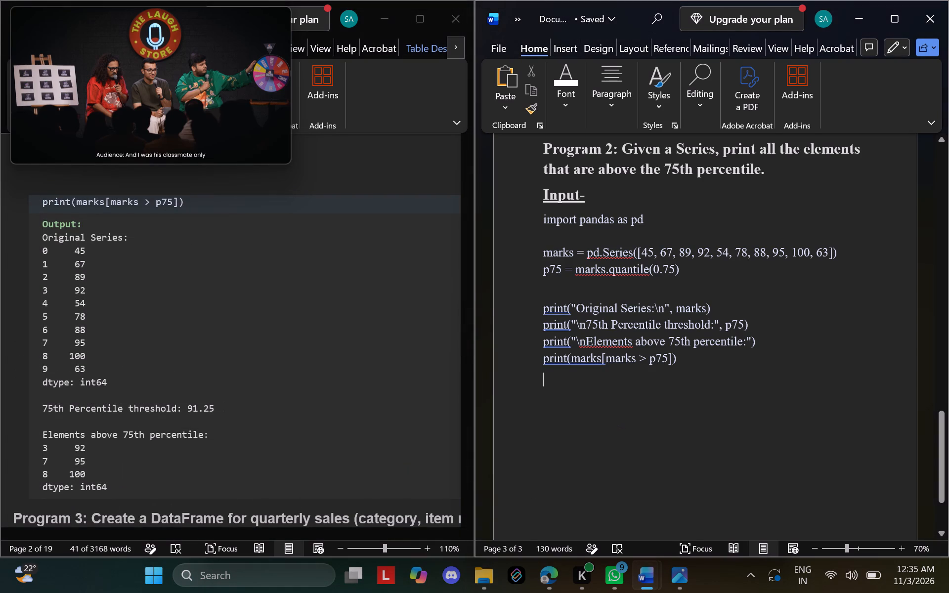
key("ctrl+v")
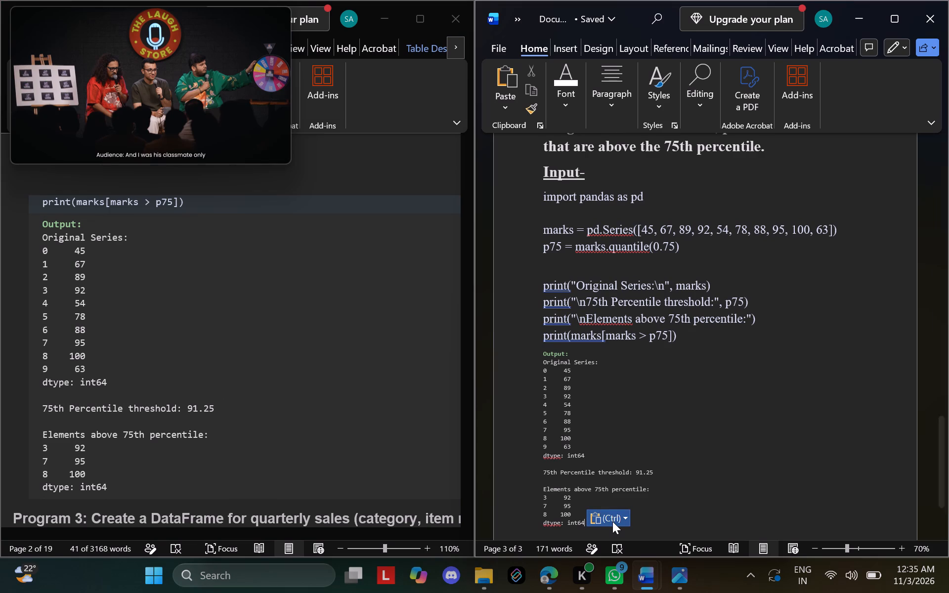
Delete the blank lines above the first print statement and above the marks = pd.Series line in Program 2's code.
scroll(612, 521, "down", 3)
scroll(590, 259, "up", 1)
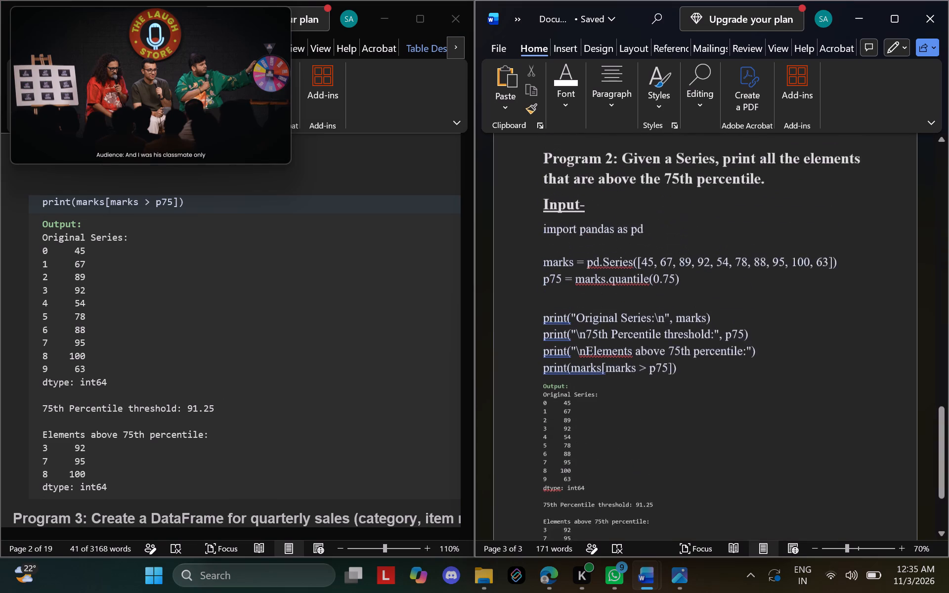
left_click(565, 311)
key("BackSpace")
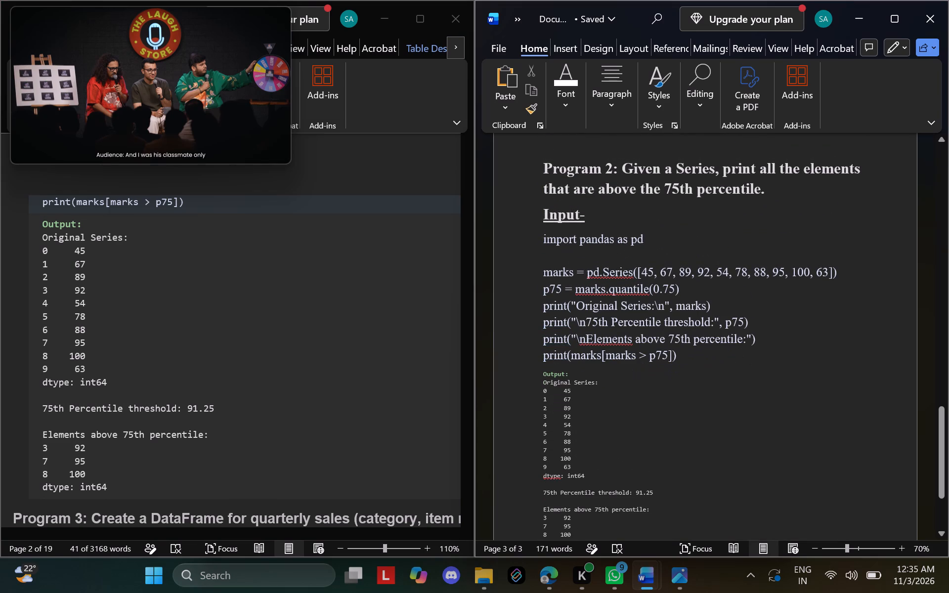
left_click(545, 256)
key("BackSpace")
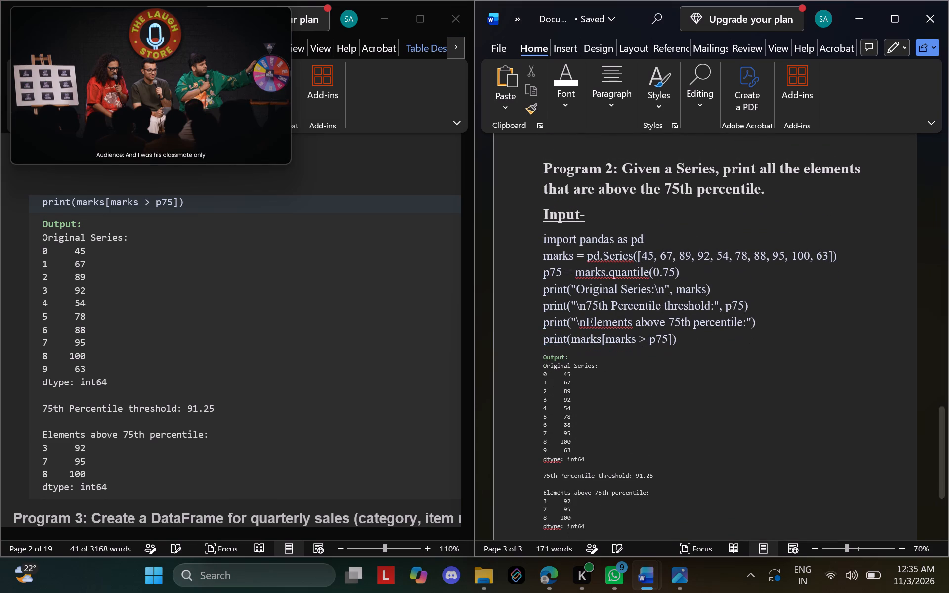
Set Program 2's entire pasted output, including its "Output:" label, to Times New Roman, size 18.
left_click(578, 401)
scroll(591, 508, "down", 1)
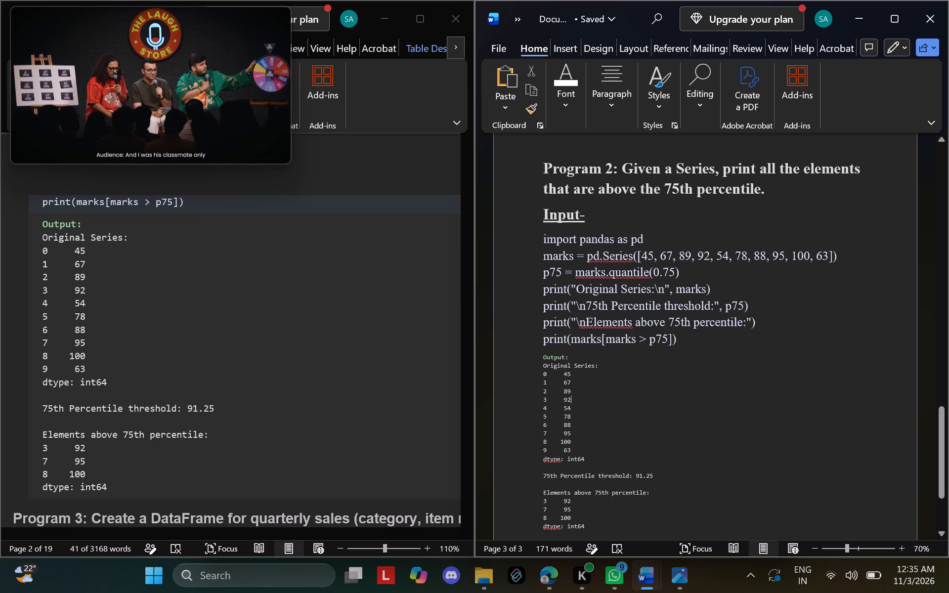
left_click_drag(592, 534, 544, 358)
key("ctrl+bracketright")
key("ctrl+bracketright")
key("ctrl+bracketright")
key("ctrl+bracketright")
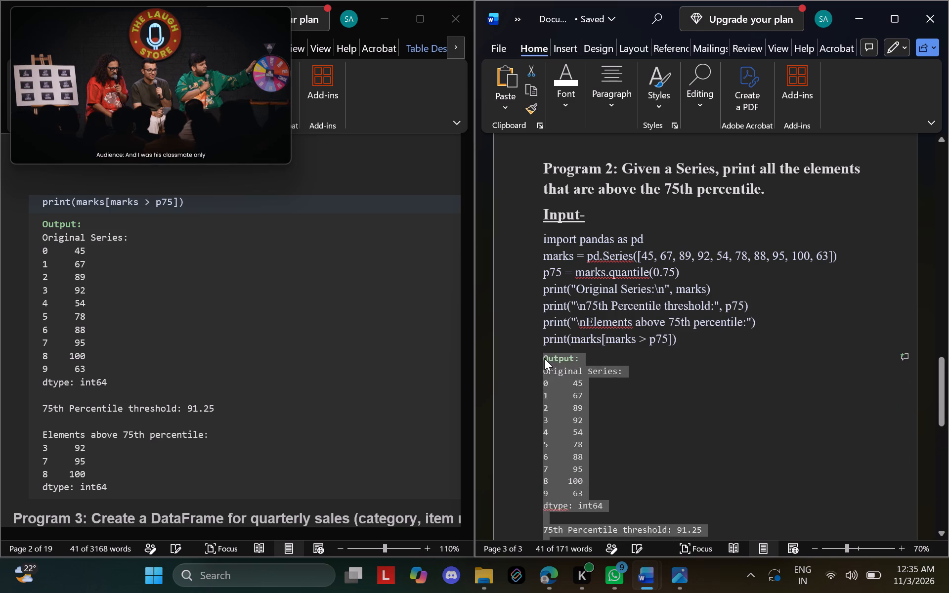
key("ctrl+bracketright")
left_click(580, 93)
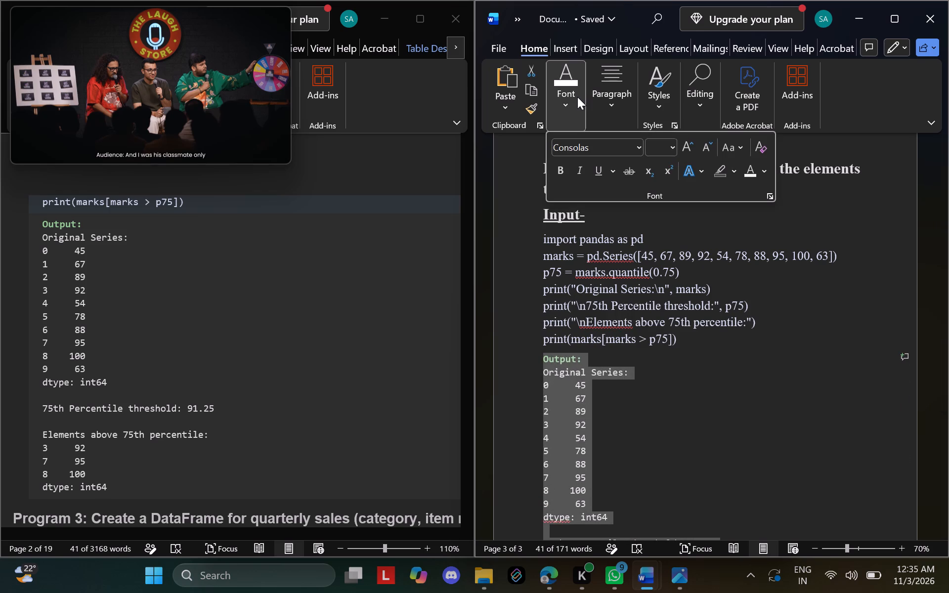
left_click(652, 140)
left_click(660, 147)
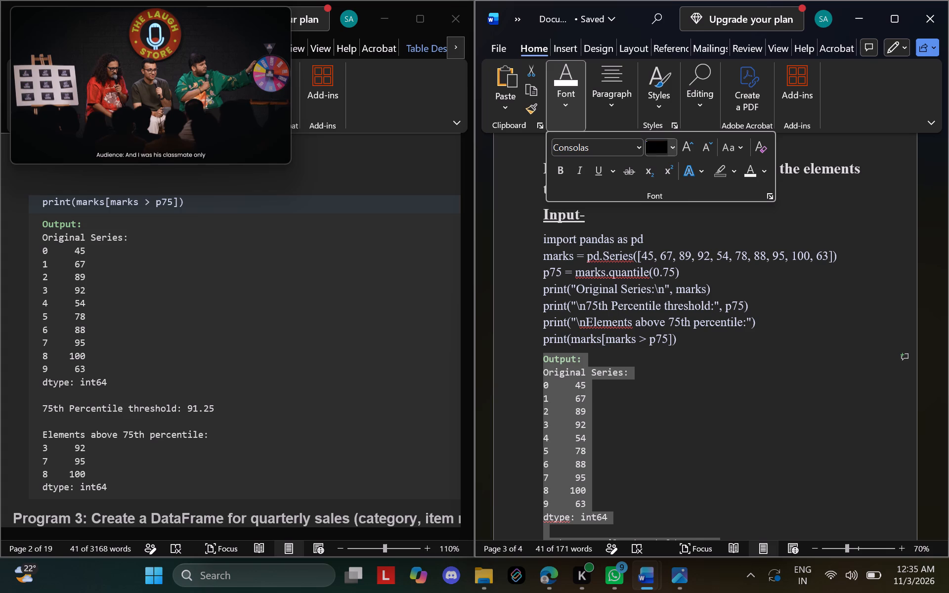
type("18")
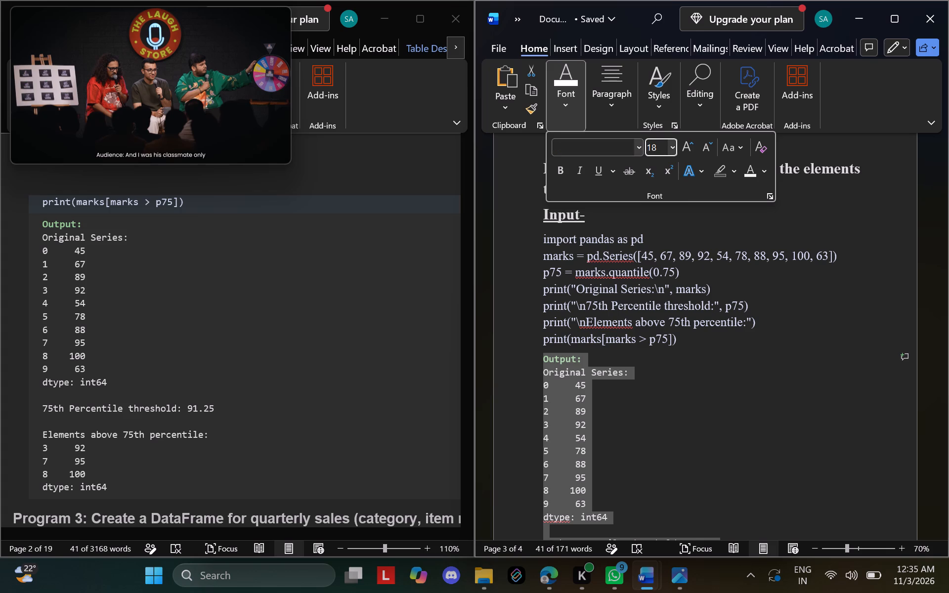
left_click(615, 149)
type("ti")
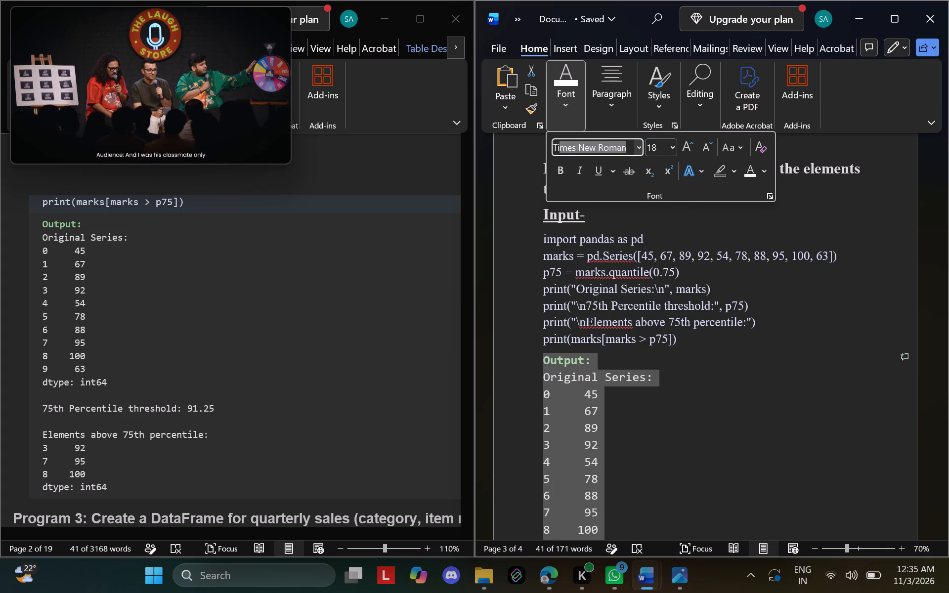
key("Return")
Deselect the output and review the formatting and page layout of Program 2's heading, code and output.
scroll(631, 328, "down", 4)
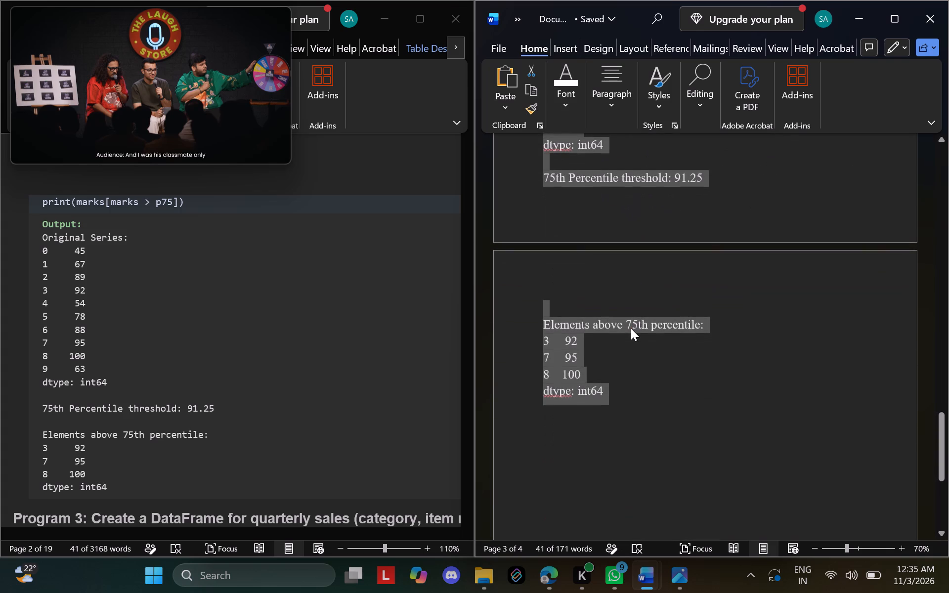
scroll(631, 328, "up", 3)
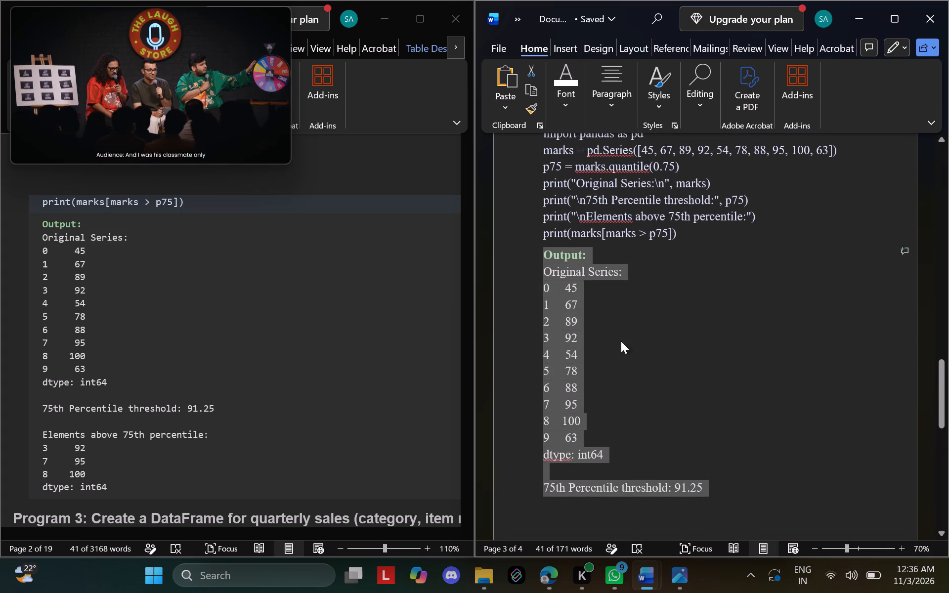
left_click(616, 351)
scroll(616, 351, "up", 9)
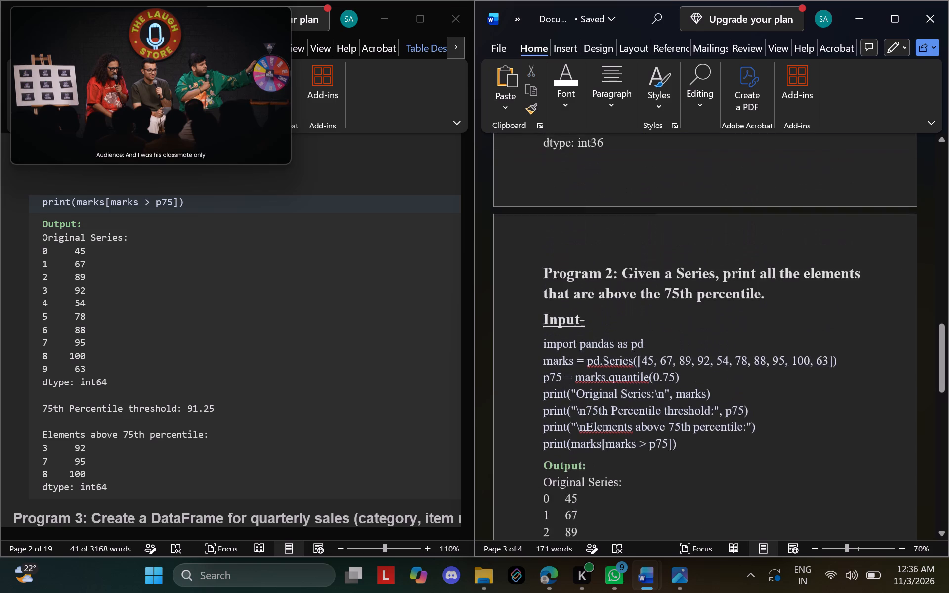
scroll(616, 351, "down", 1)
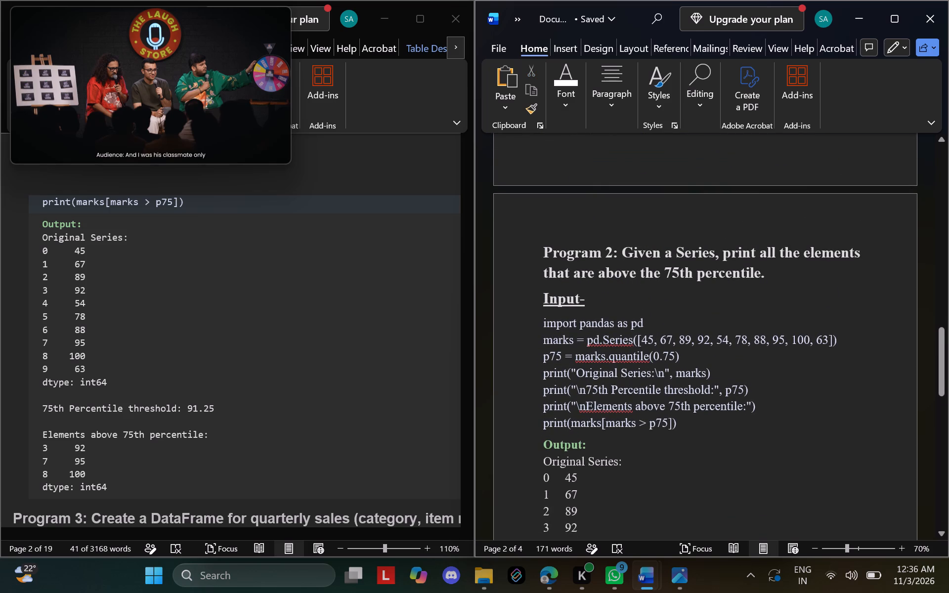
scroll(678, 362, "down", 2)
scroll(678, 366, "up", 1)
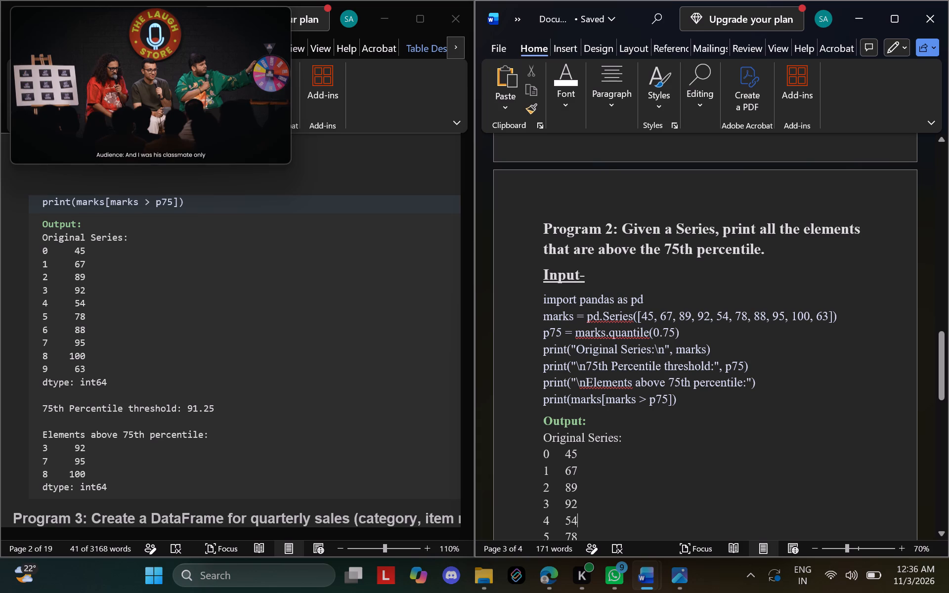
scroll(742, 306, "down", 1)
scroll(742, 306, "up", 1)
Delete the blank line above the 75th Percentile threshold line in Program 2's output in the practical file.
scroll(680, 323, "down", 7)
scroll(680, 323, "up", 1)
scroll(680, 323, "down", 6)
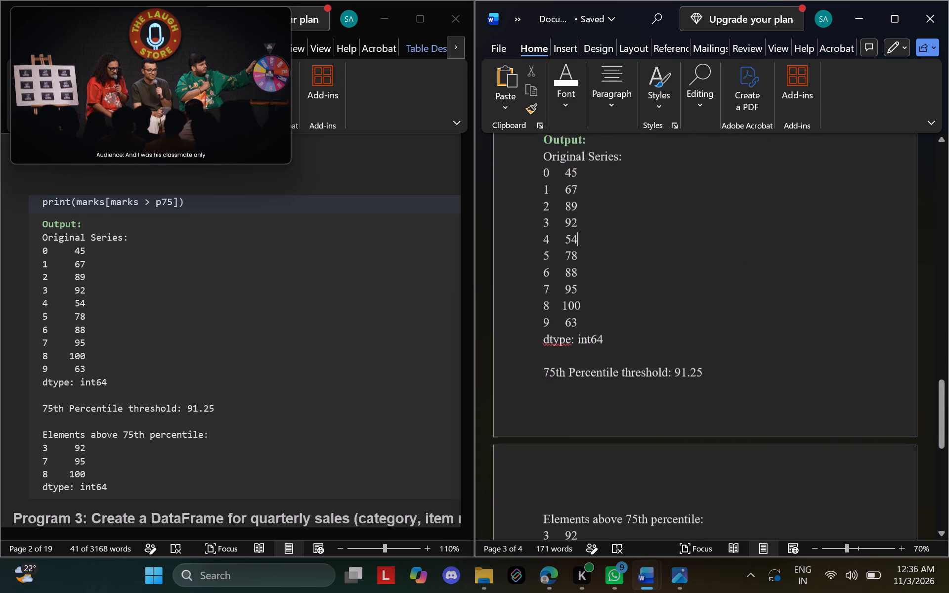
left_click(668, 359)
left_click(657, 356)
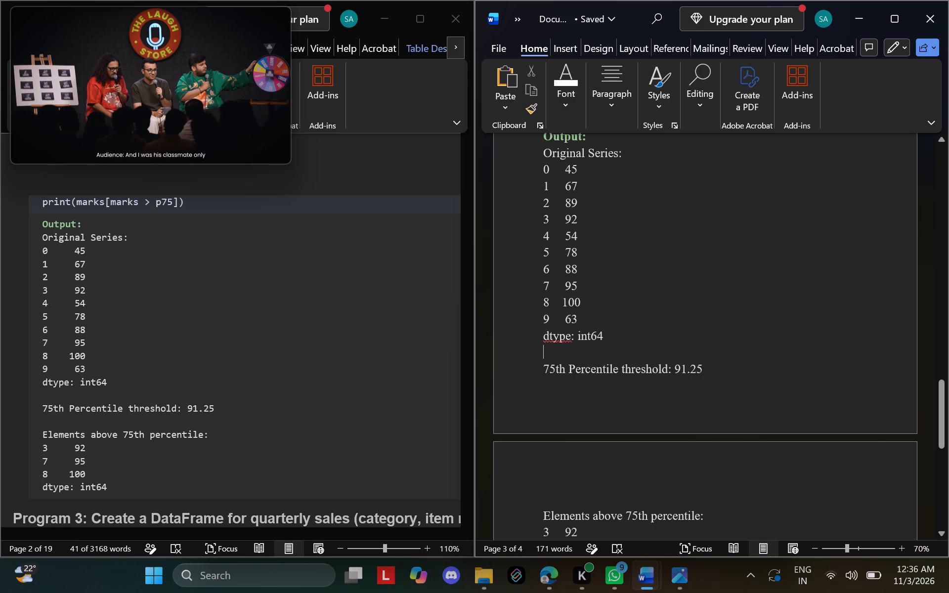
key("BackSpace")
left_click(633, 375)
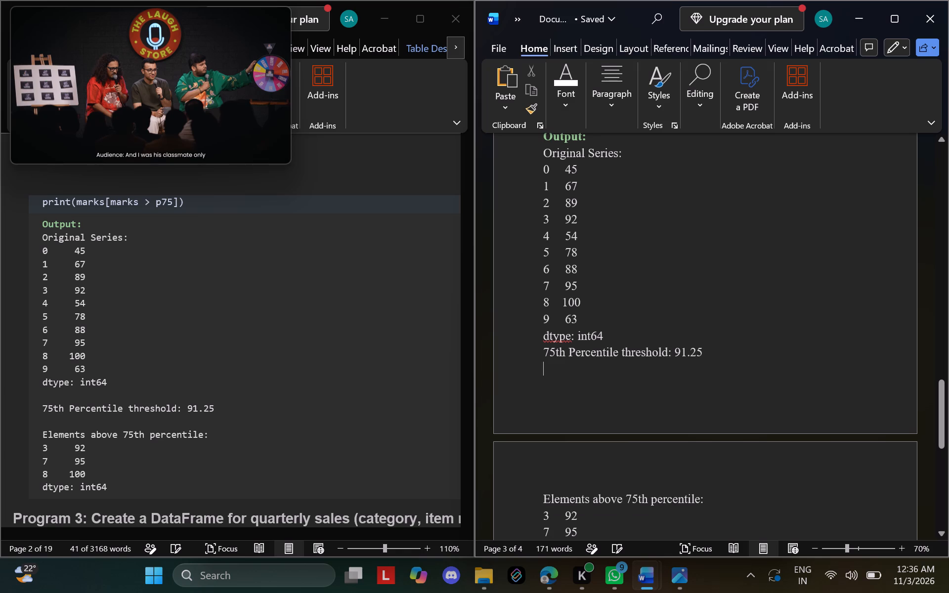
scroll(628, 368, "up", 4)
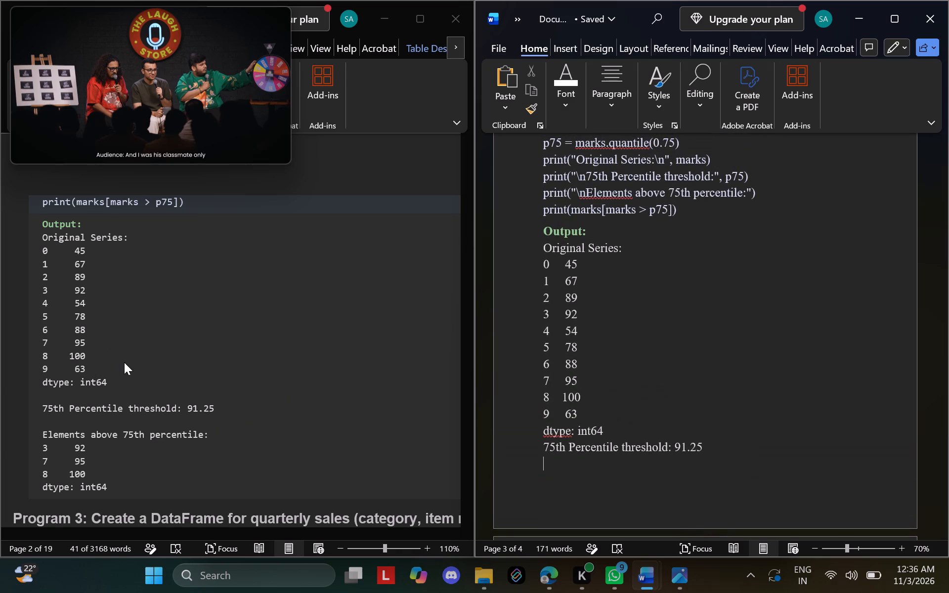
Select Program 2's full code in the source document, from import pandas as pd through print(marks[marks > p75]).
scroll(124, 362, "up", 7)
left_click_drag(221, 467, 219, 468)
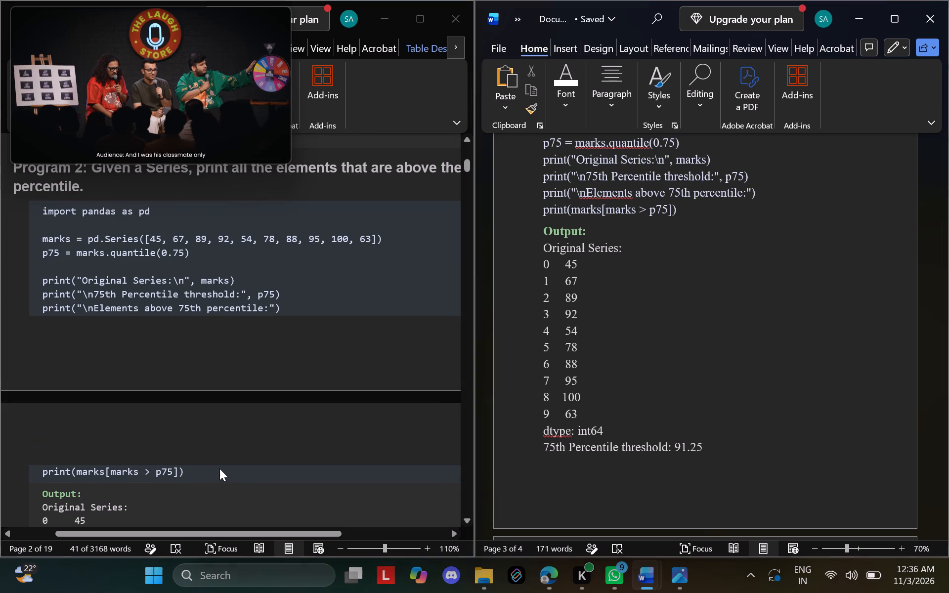
left_click_drag(219, 468, 6, 245)
left_click_drag(39, 210, 113, 284)
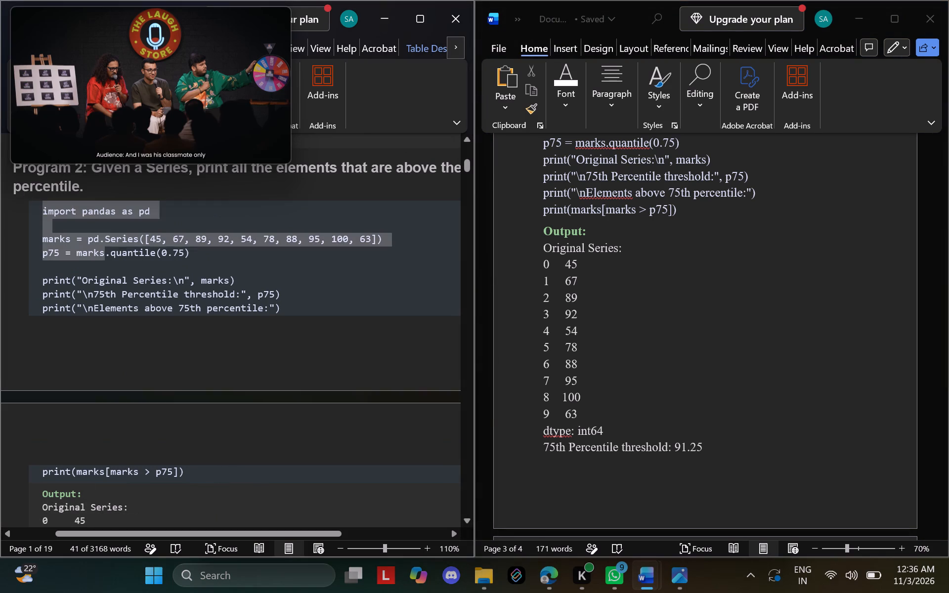
left_click_drag(113, 284, 187, 441)
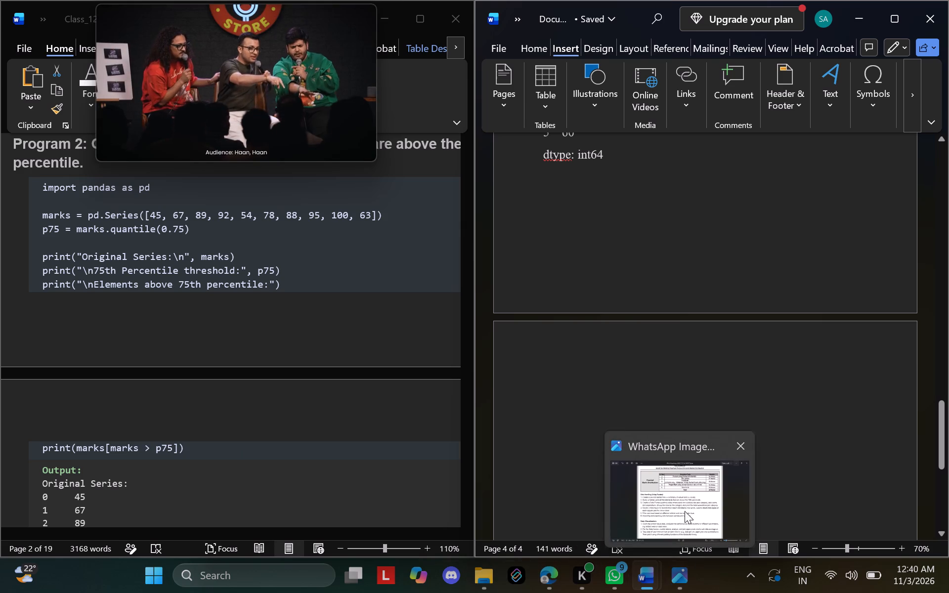
scroll(166, 316, "up", 1)
scroll(166, 316, "down", 3)
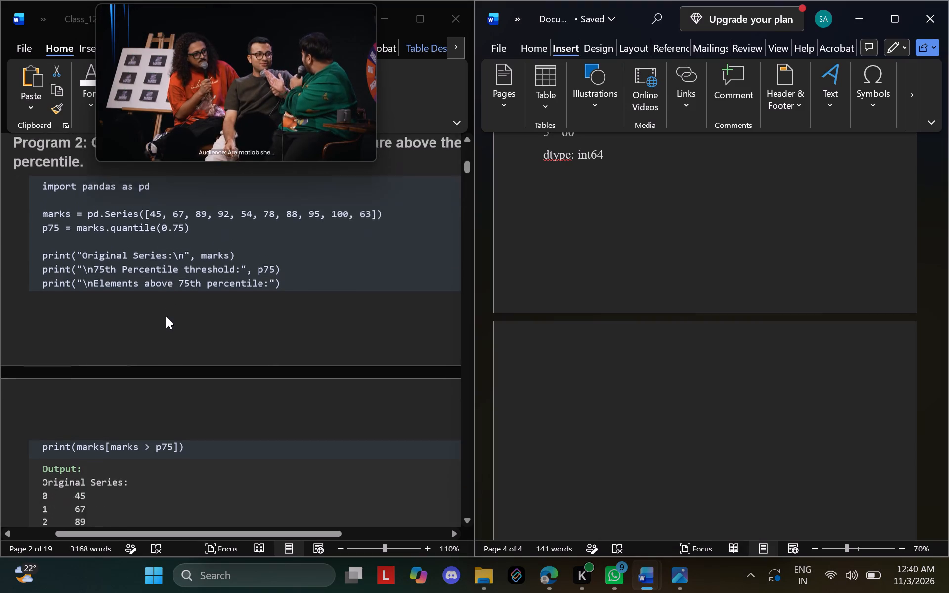
scroll(166, 316, "down", 8)
scroll(179, 273, "down", 2)
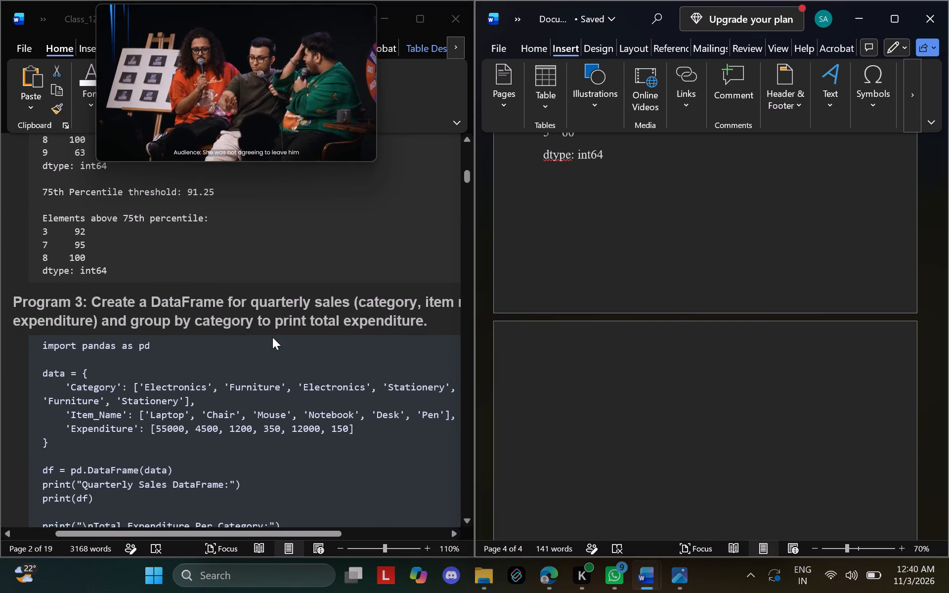
scroll(251, 302, "down", 4, "ctrl")
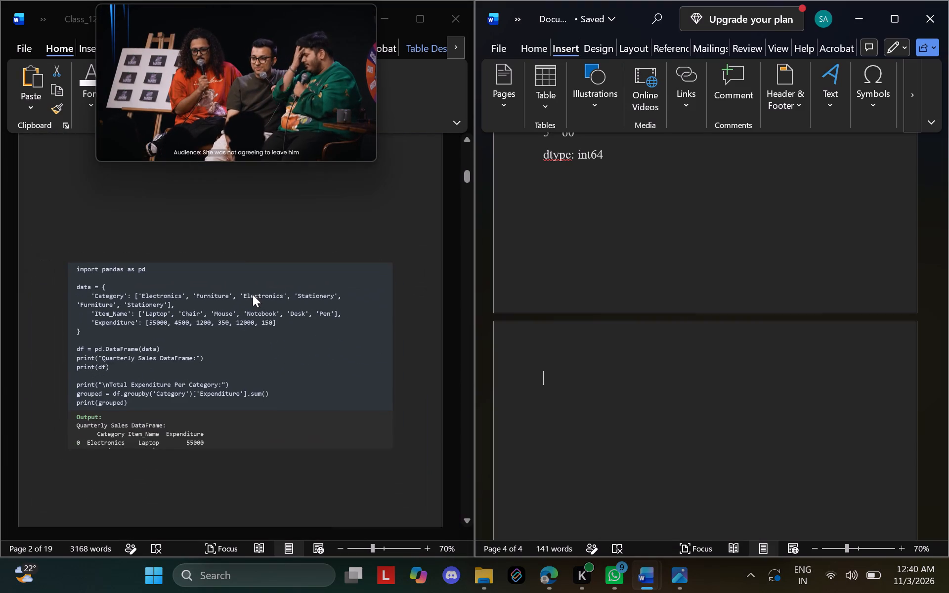
left_click_drag(329, 253, 129, 228)
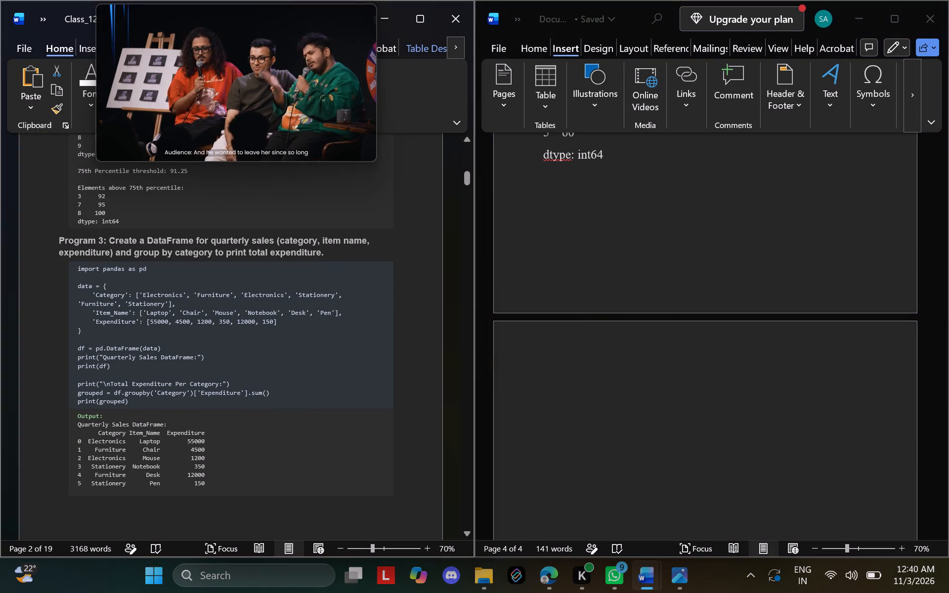
left_click_drag(129, 228, 58, 235)
left_click_drag(57, 236, 339, 271)
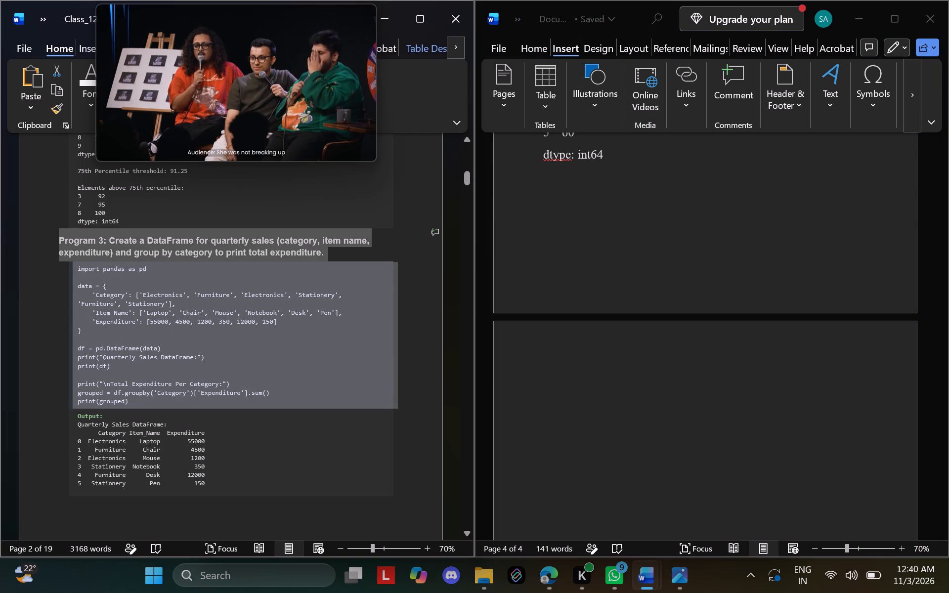
left_click_drag(339, 271, 342, 255)
key("ctrl+v")
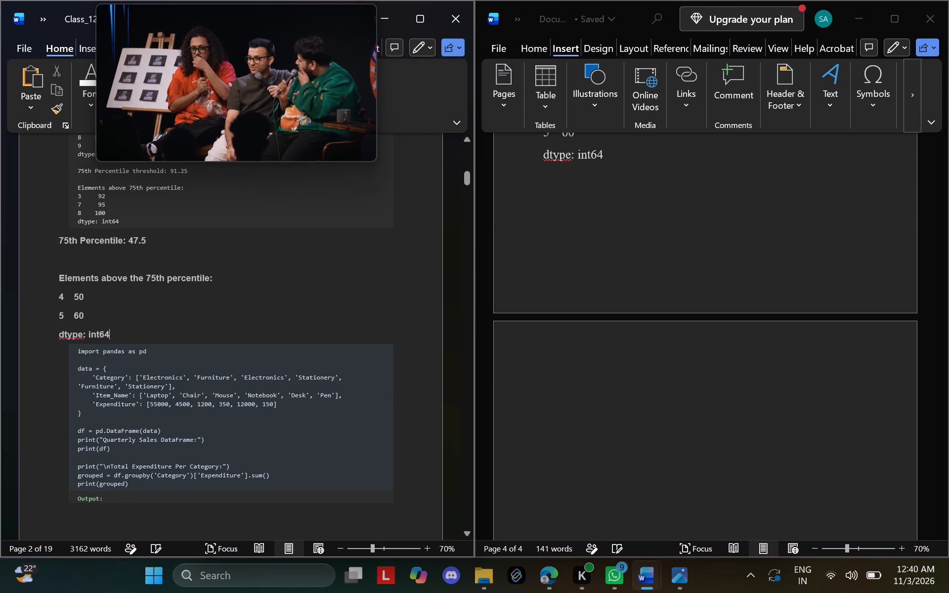
key("ctrl+z")
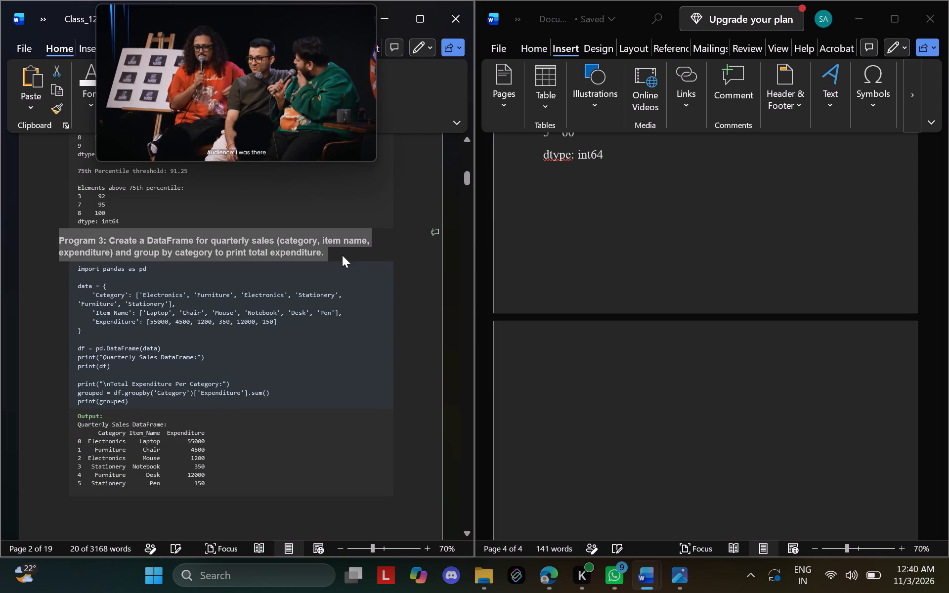
key("ctrl+c")
left_click(593, 253)
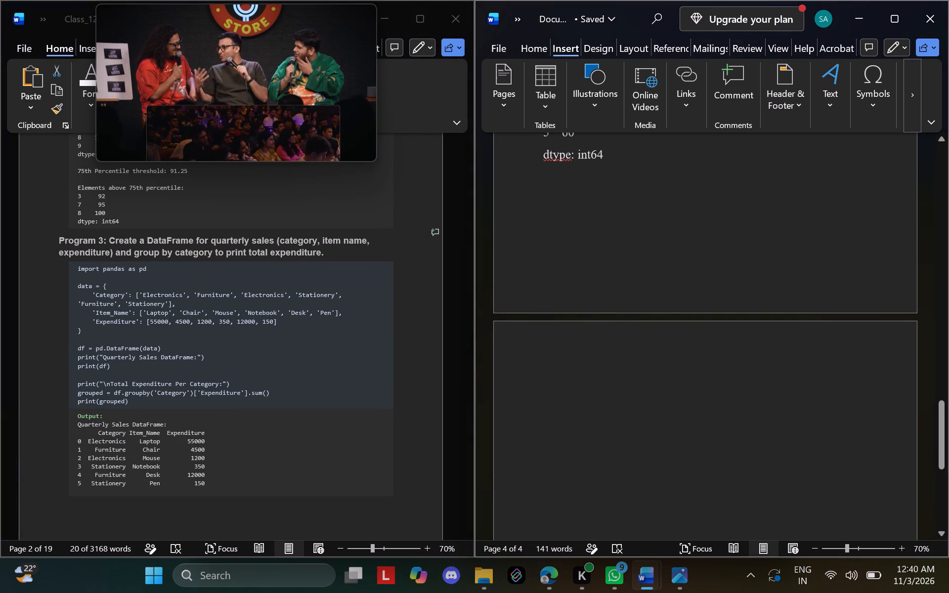
left_click(576, 364)
key("ctrl+v")
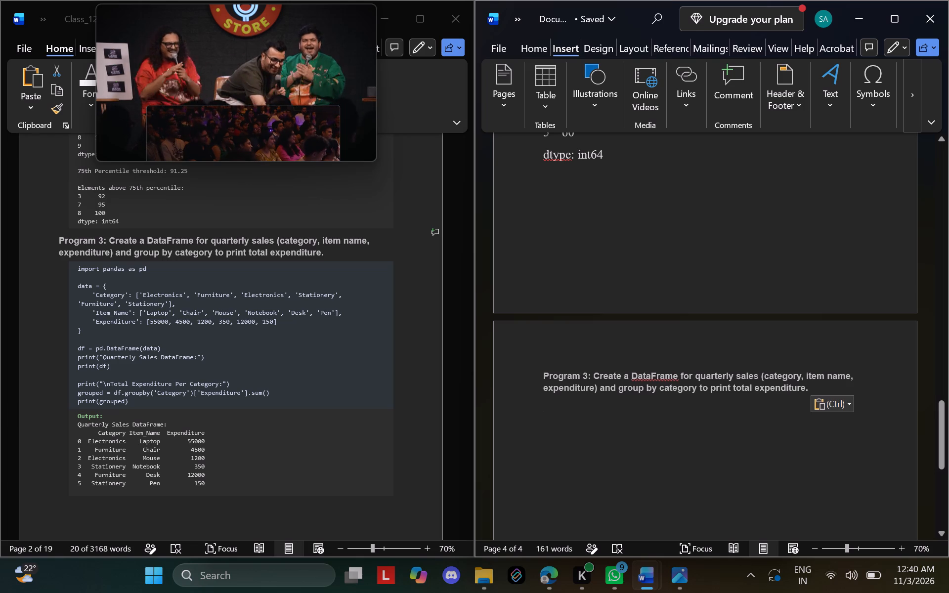
Set the pasted Program 3 title's font size to 22.
left_click_drag(535, 369, 799, 407)
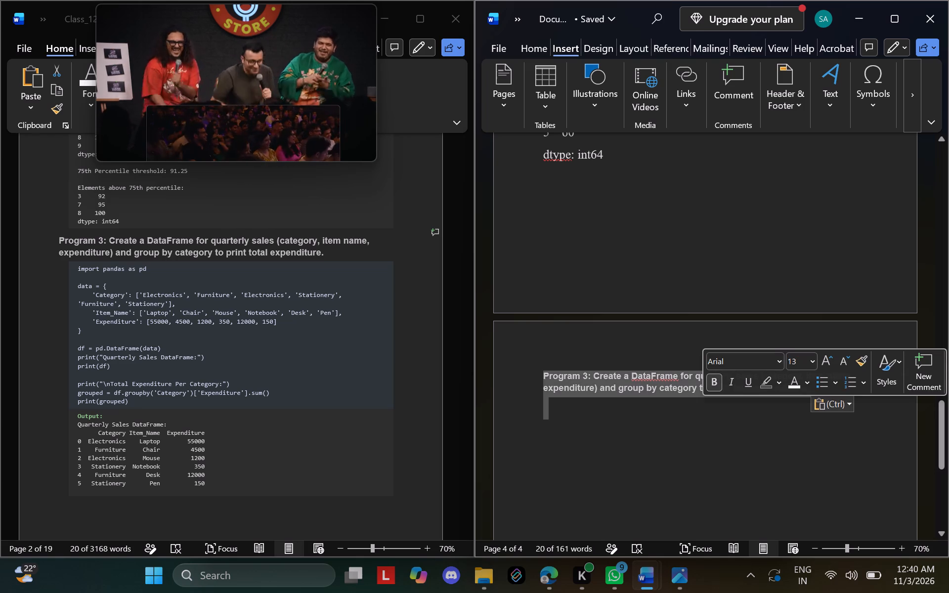
key("ctrl+bracketright")
key("ctrl+bracketright")
key("ctrl+bracketright")
key("ctrl+bracketright")
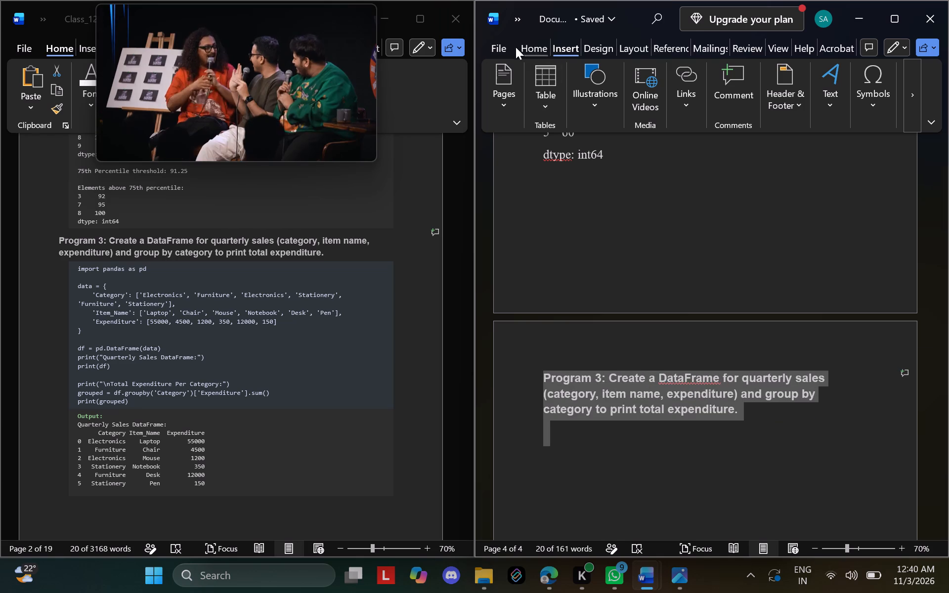
left_click(530, 49)
left_click(582, 80)
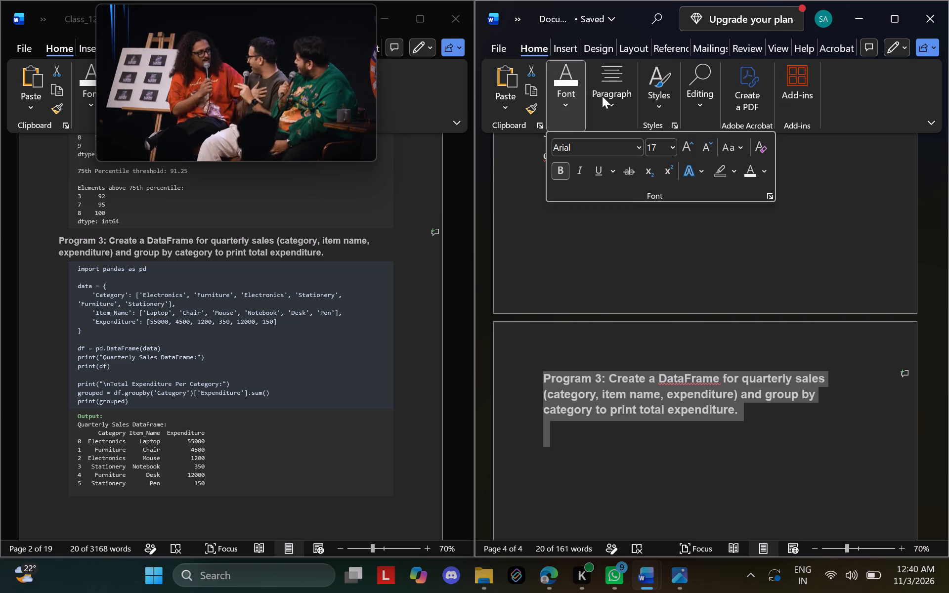
left_click(656, 144)
type("22")
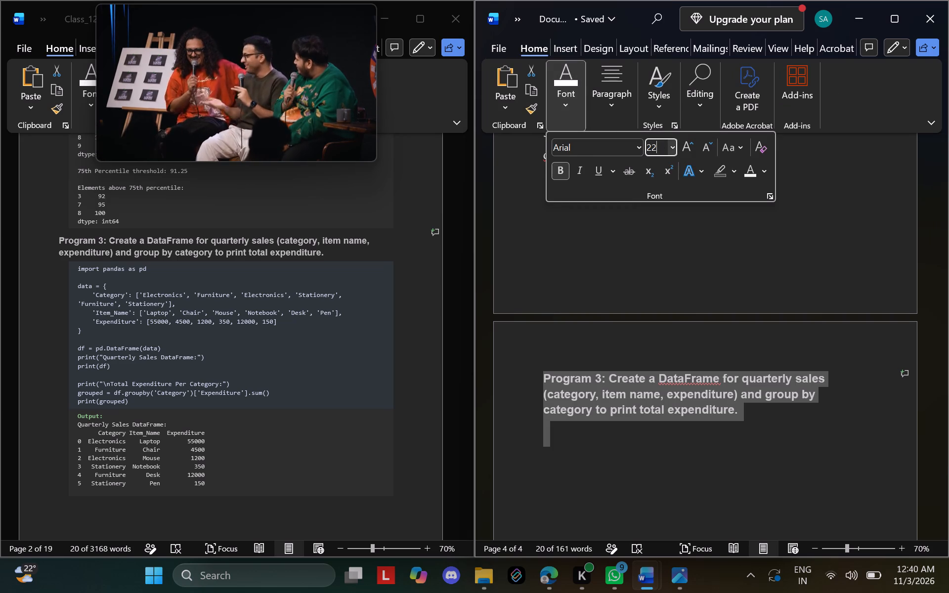
key("Return")
Change the Program 3 title's font to Times New Roman.
scroll(581, 247, "up", 5)
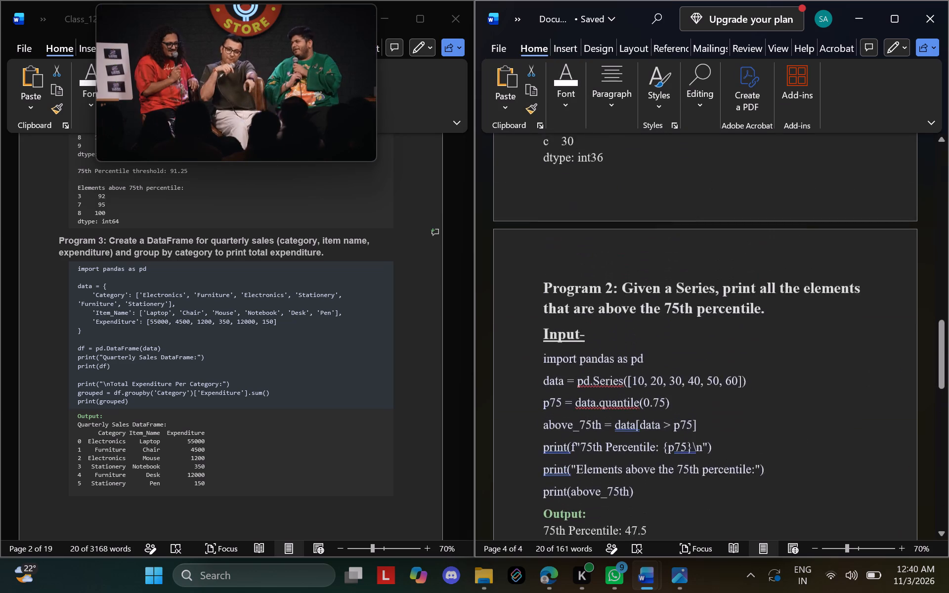
scroll(581, 247, "down", 1)
scroll(581, 247, "down", 2, "ctrl")
scroll(581, 247, "down", 2)
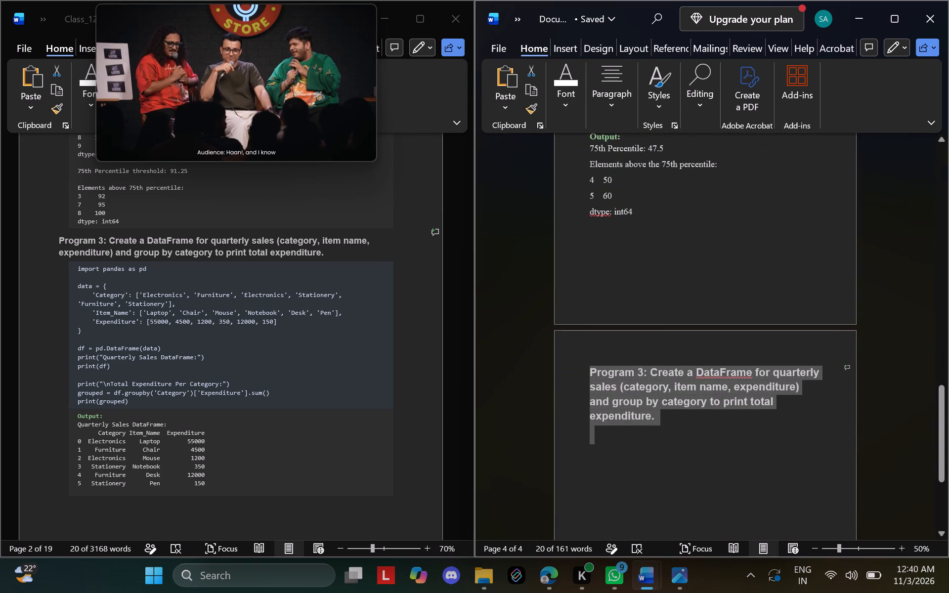
left_click(561, 117)
left_click(577, 140)
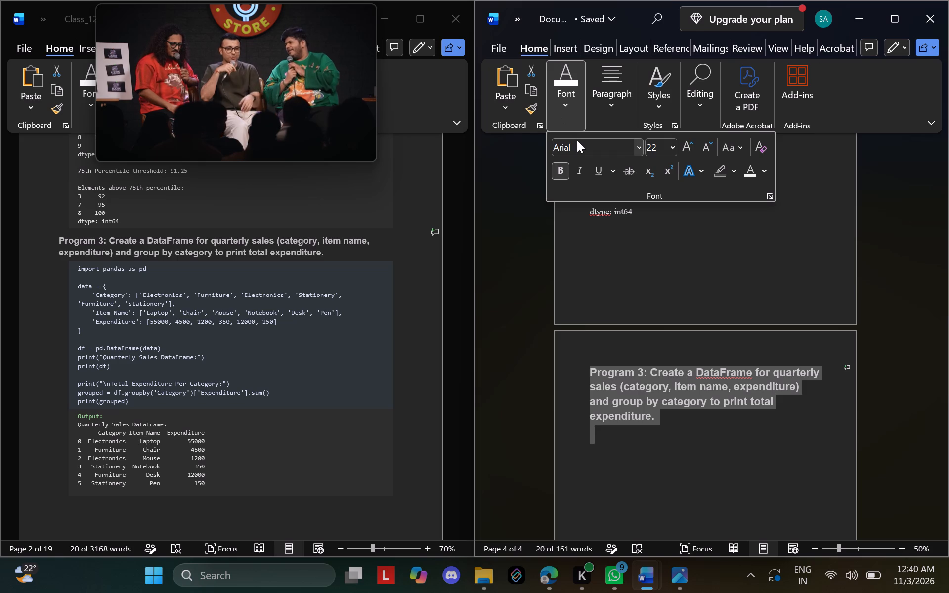
left_click(577, 152)
type("ti")
key("Return")
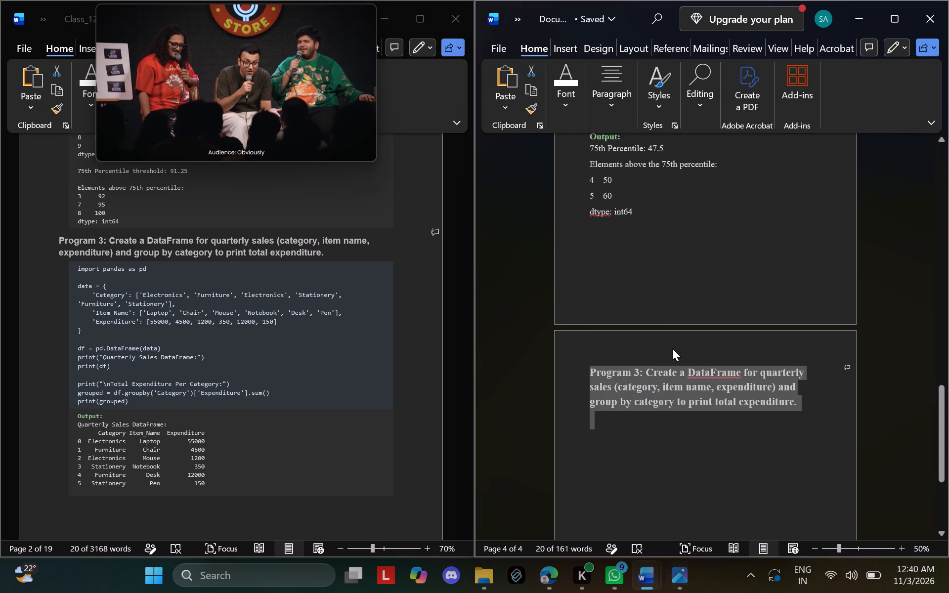
Compare the font and size of the Program 2 title with those of the Program 3 title.
scroll(652, 244, "up", 2)
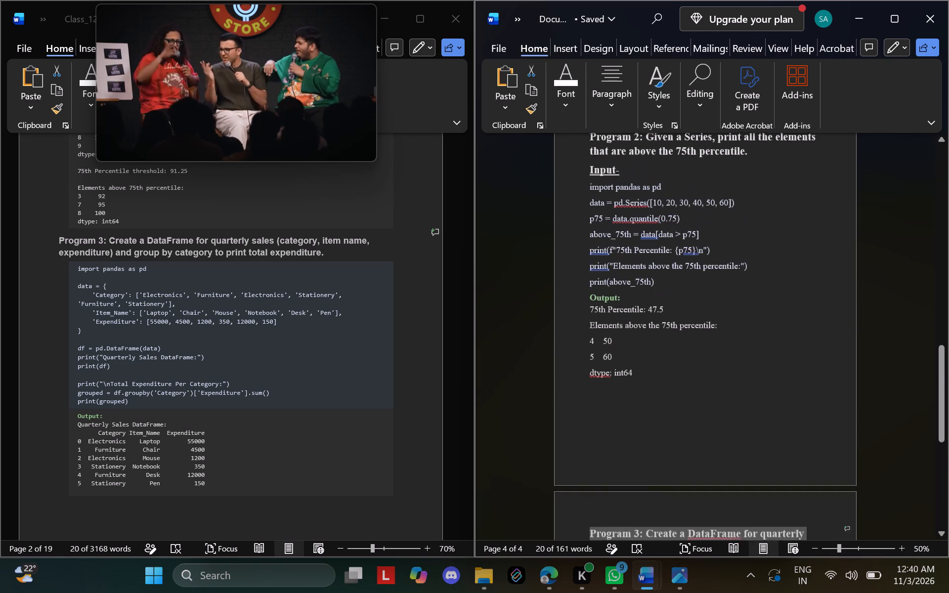
left_click(646, 165)
left_click(570, 103)
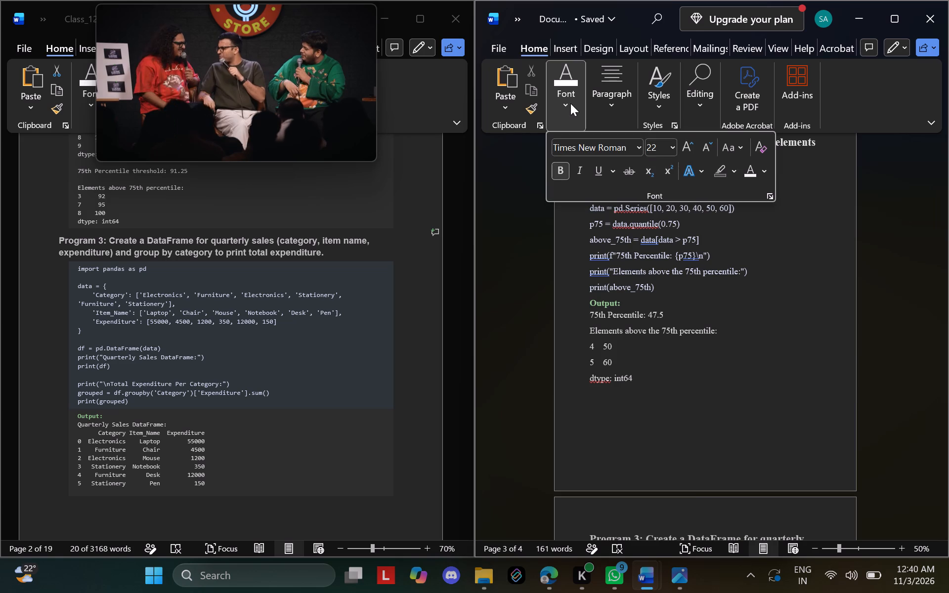
scroll(651, 277, "down", 3)
left_click(653, 387)
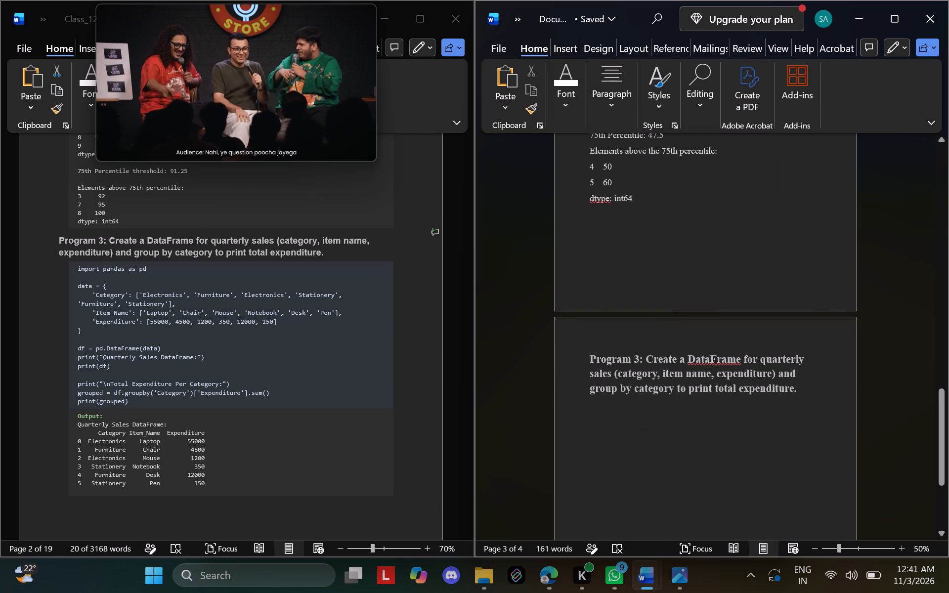
left_click(560, 98)
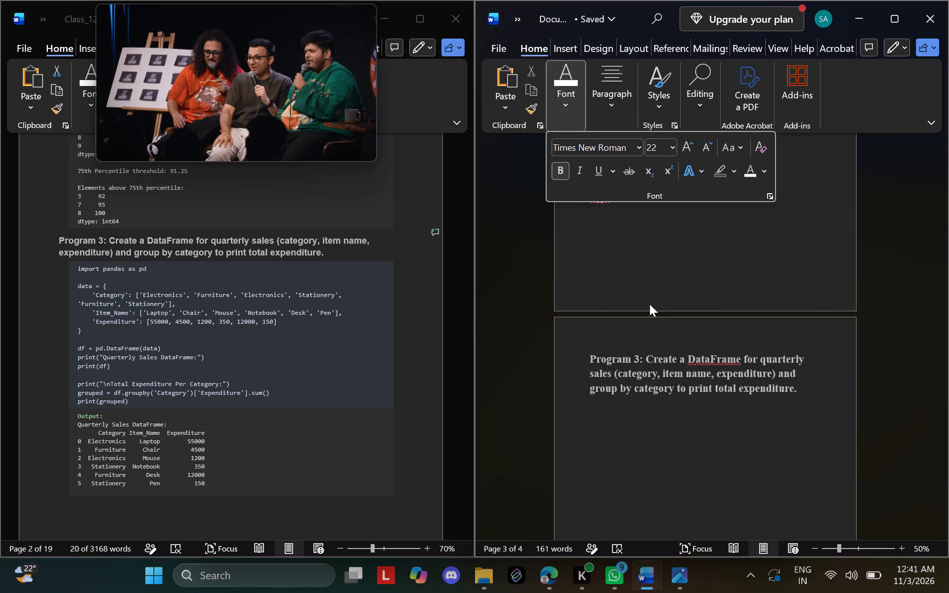
left_click(649, 304)
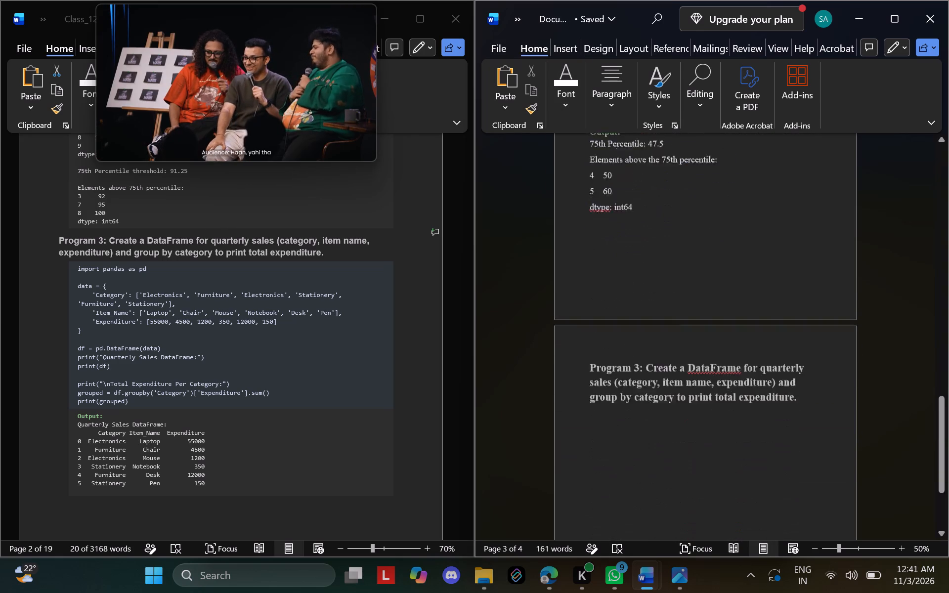
Add the label "Input" on the line below the Program 3 title and start a new line after it.
left_click(656, 396)
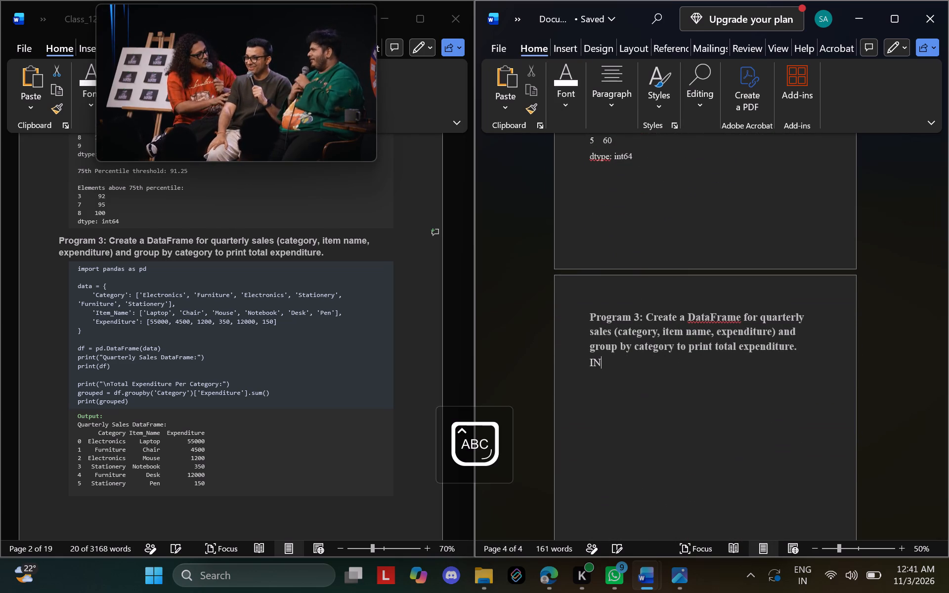
key("p")
type("ut")
key("BackSpace")
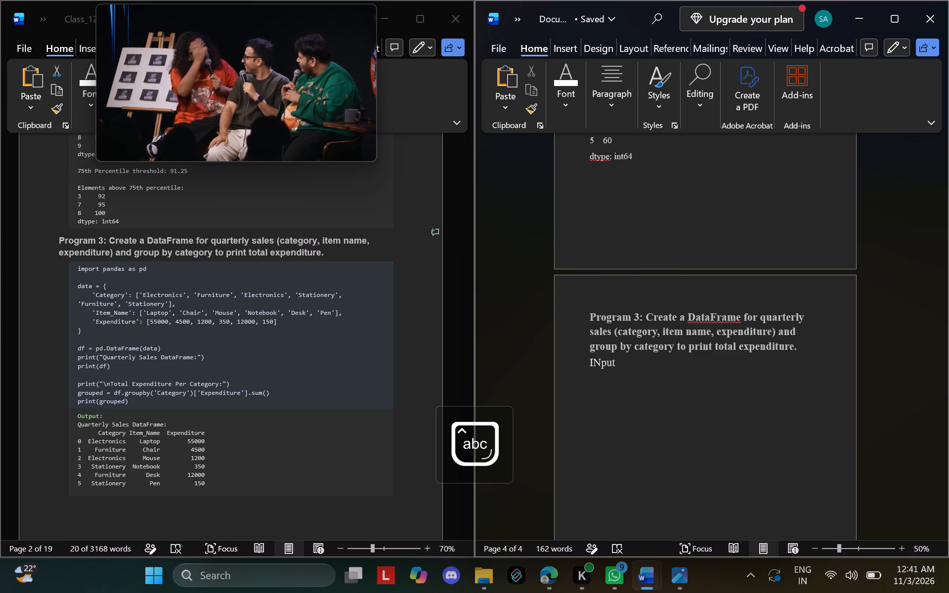
key("BackSpace")
key("BackSpace")
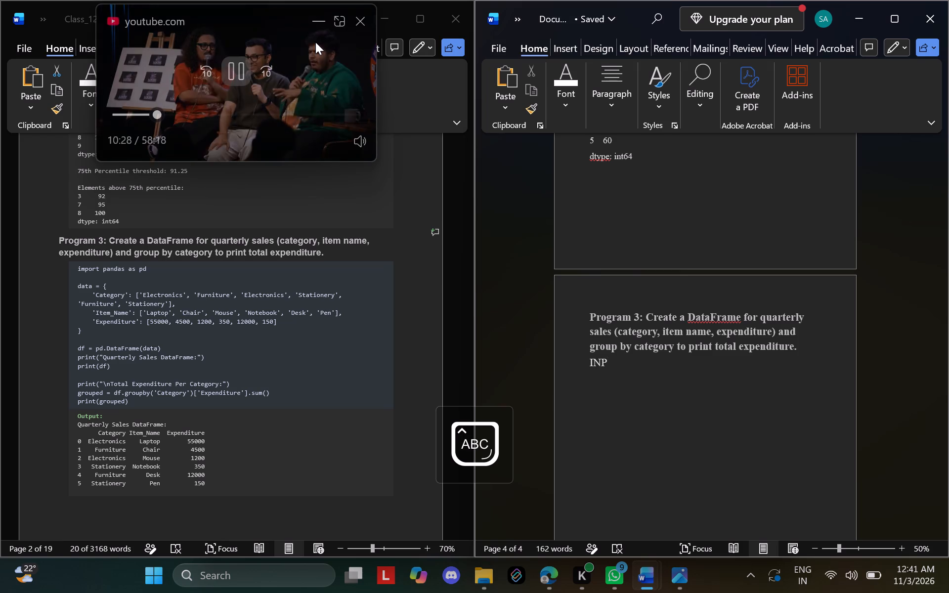
scroll(315, 42, "up", 2)
scroll(570, 207, "up", 2)
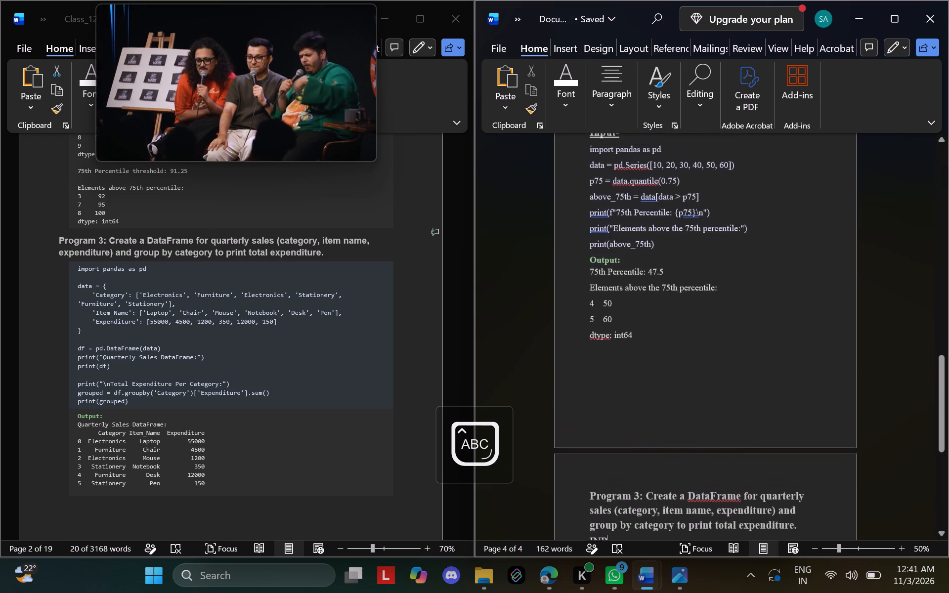
scroll(570, 207, "up", 1)
key("BackSpace")
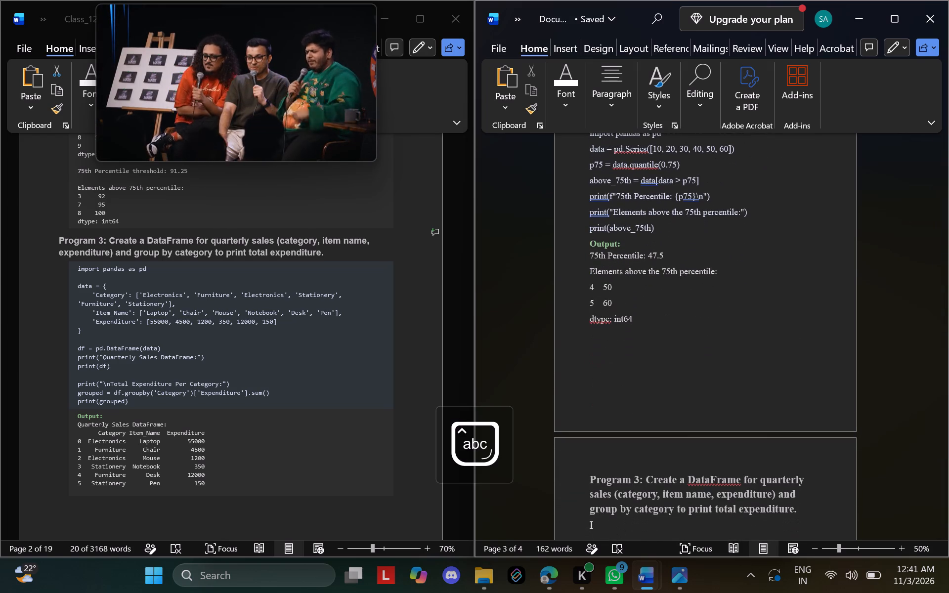
type("nput")
key("Return")
Make the "Input" label under Program 3 bold and underlined.
key("Left")
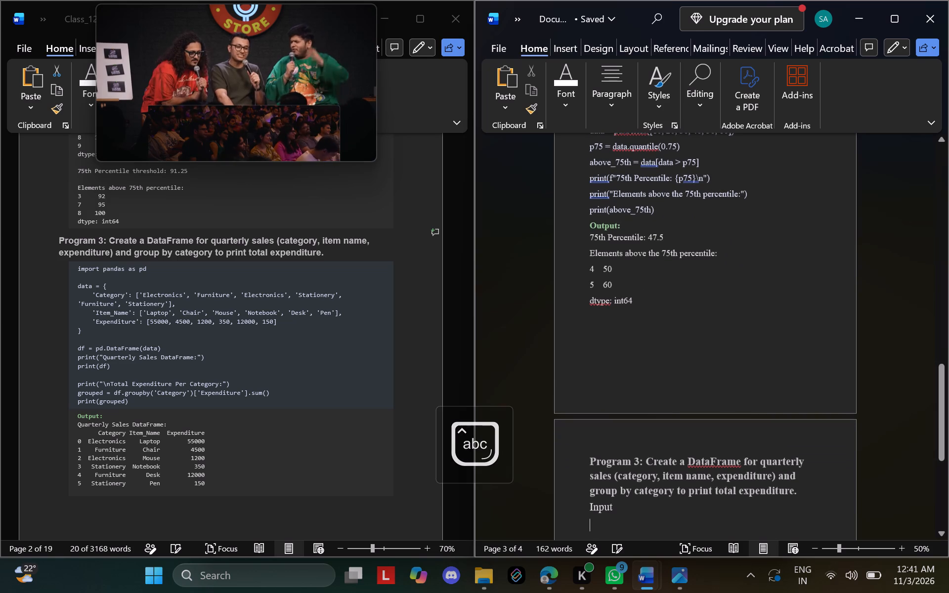
key("shift+Left")
key("shift+Left")
key("shift+Left")
key("shift+Left")
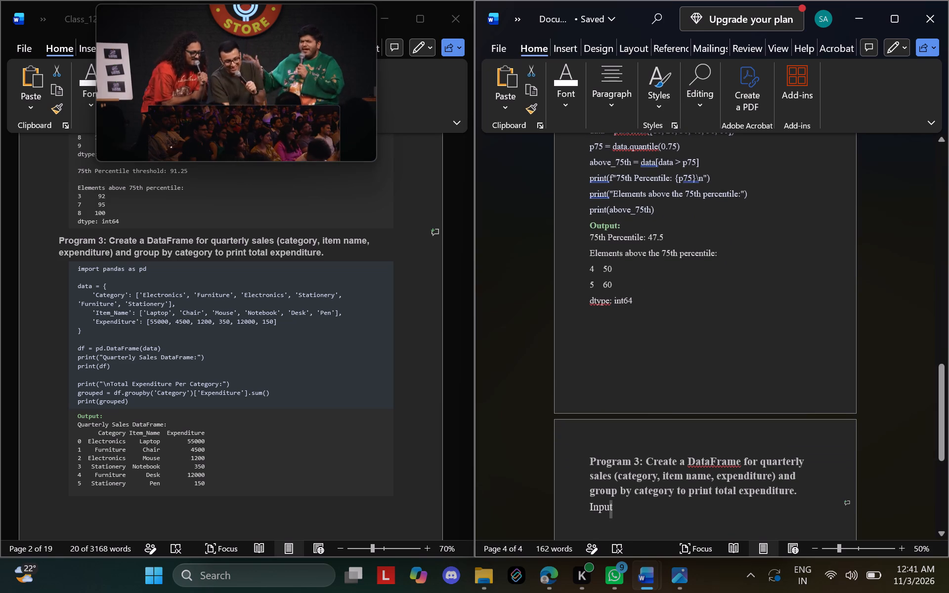
key("shift+Left")
key("ctrl+b")
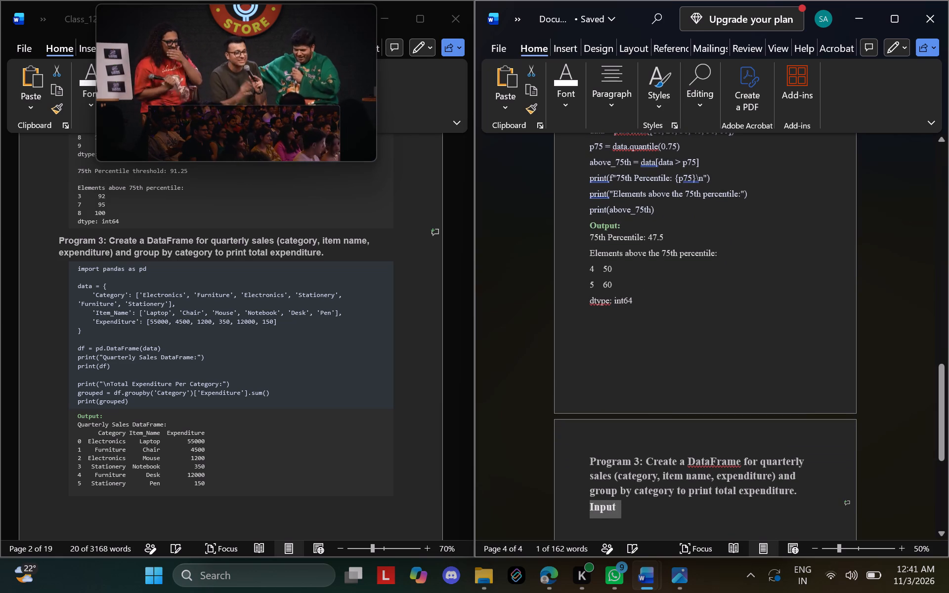
key("ctrl+u")
Add a hyphen after the label so it reads "Input-", and start a new line for the code.
key("minus")
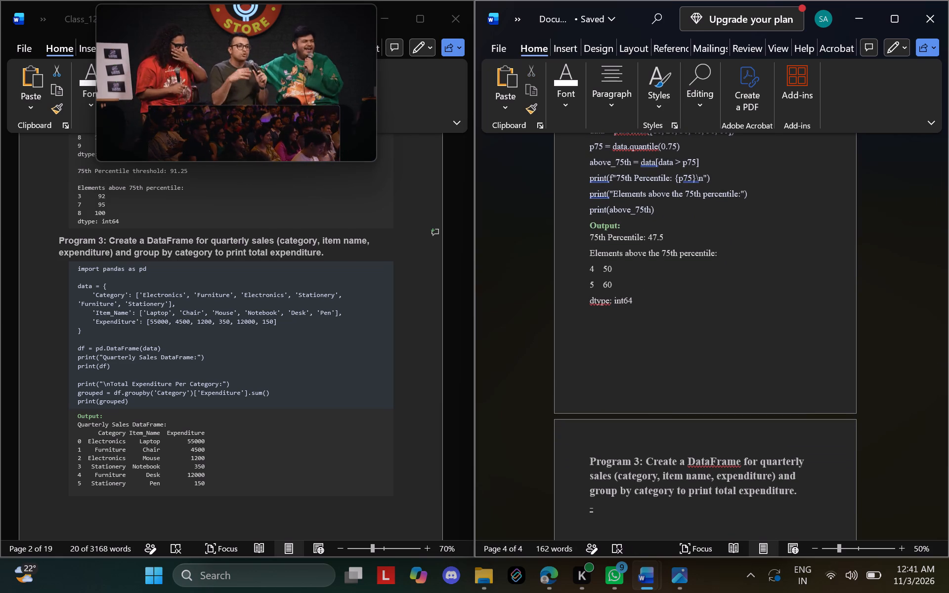
key("ctrl+z")
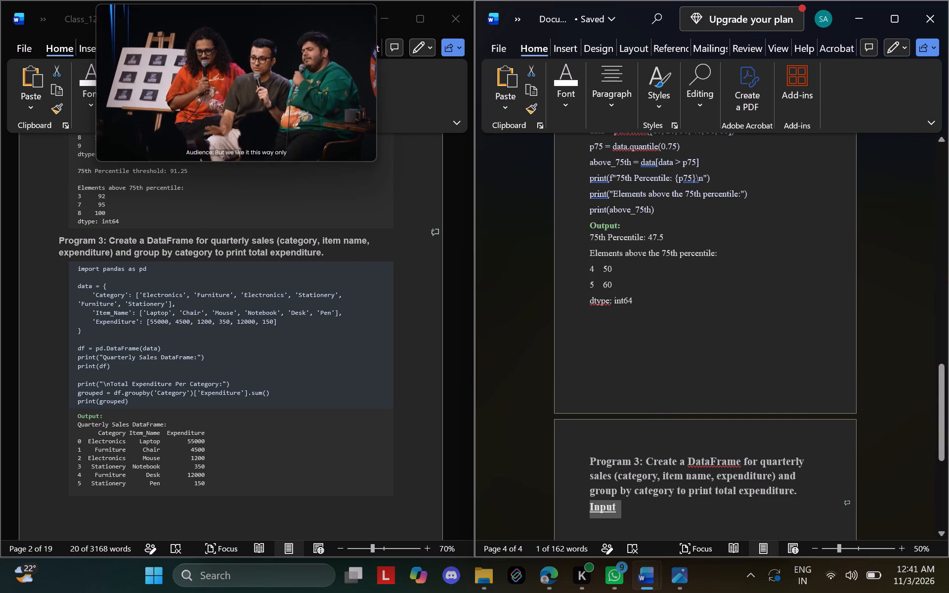
left_click(625, 511)
key("minus")
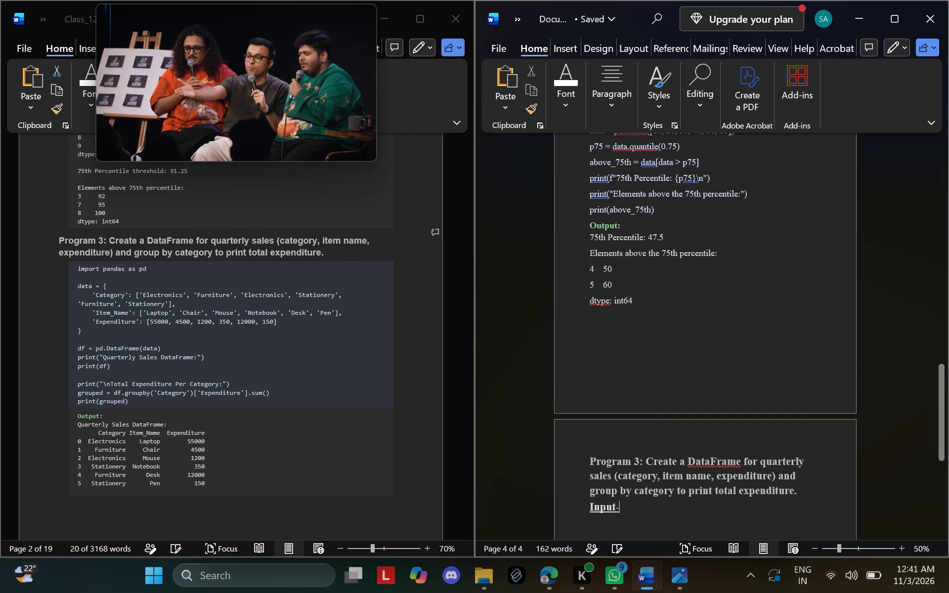
key("Return")
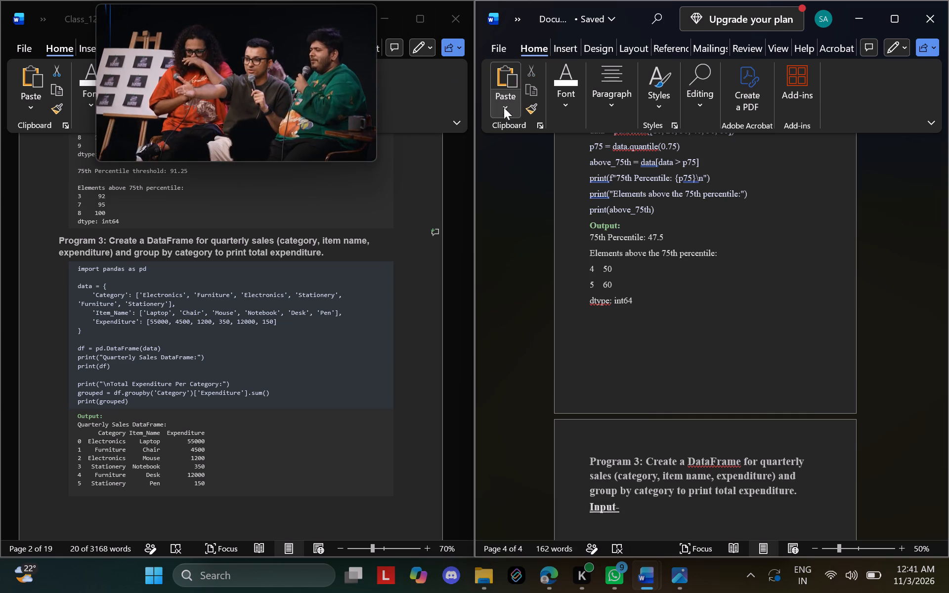
Set the font size to 18 on the empty line below the "Input-" label of Program 3.
left_click(562, 99)
left_click(671, 142)
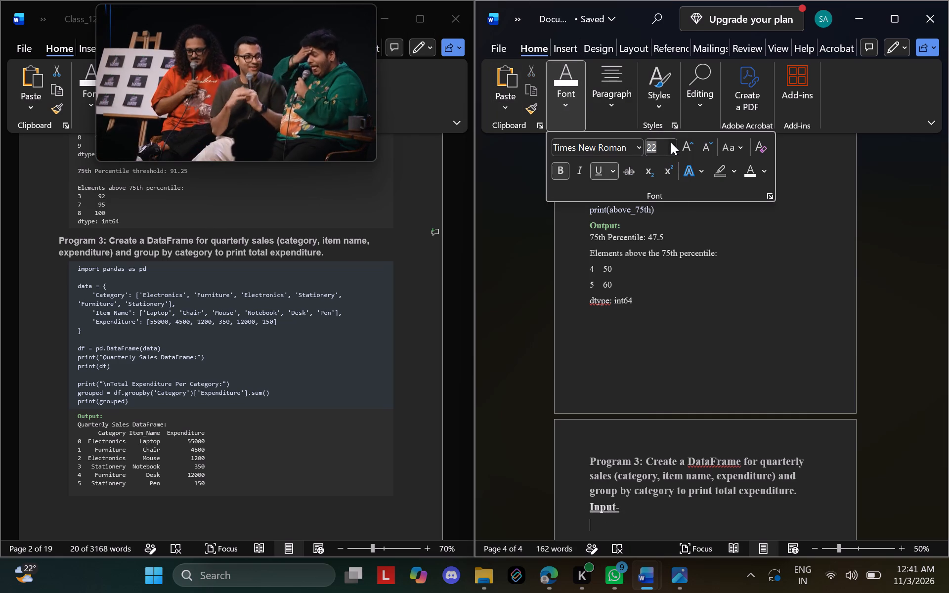
left_click(652, 289)
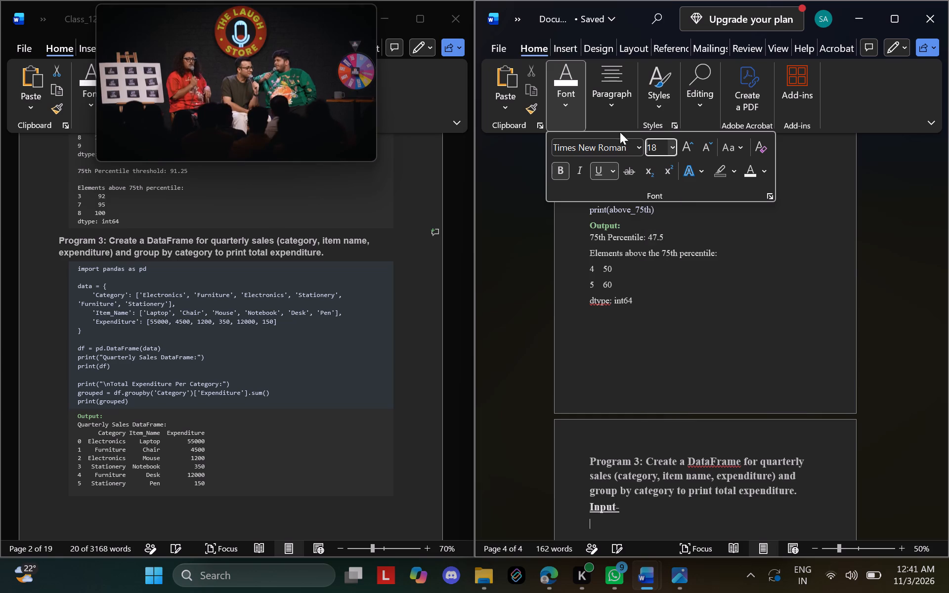
left_click(629, 524)
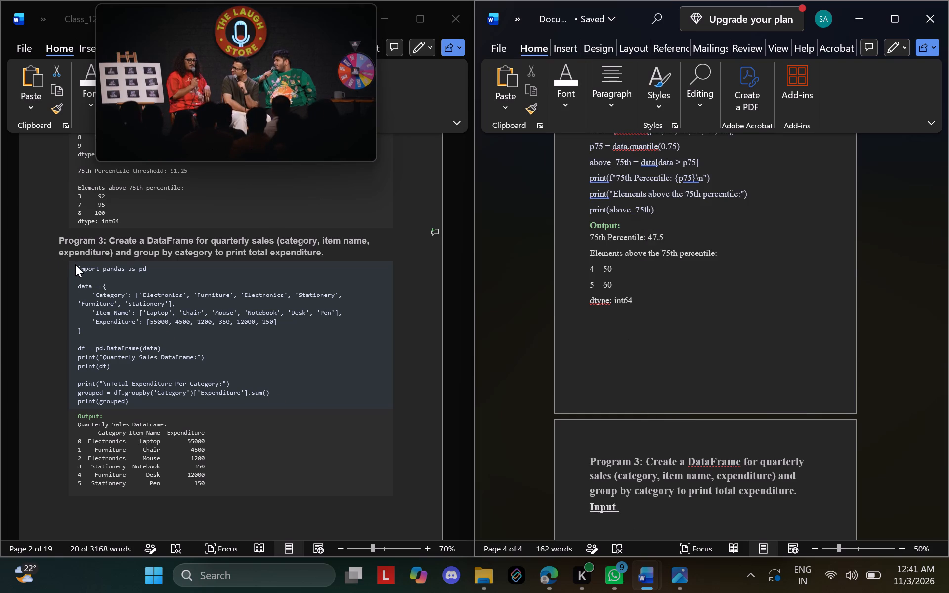
Copy the Program 3 code, from "import pandas as pd" to "print(grouped)", from the source document and paste it below "Input-".
left_click_drag(76, 267, 148, 368)
left_click_drag(144, 410, 128, 406)
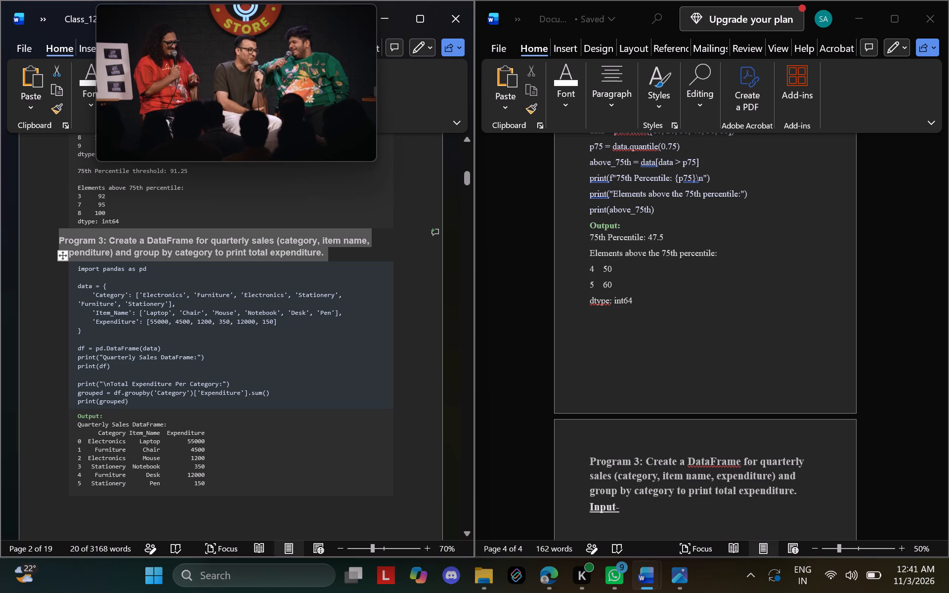
left_click_drag(127, 403, 77, 271)
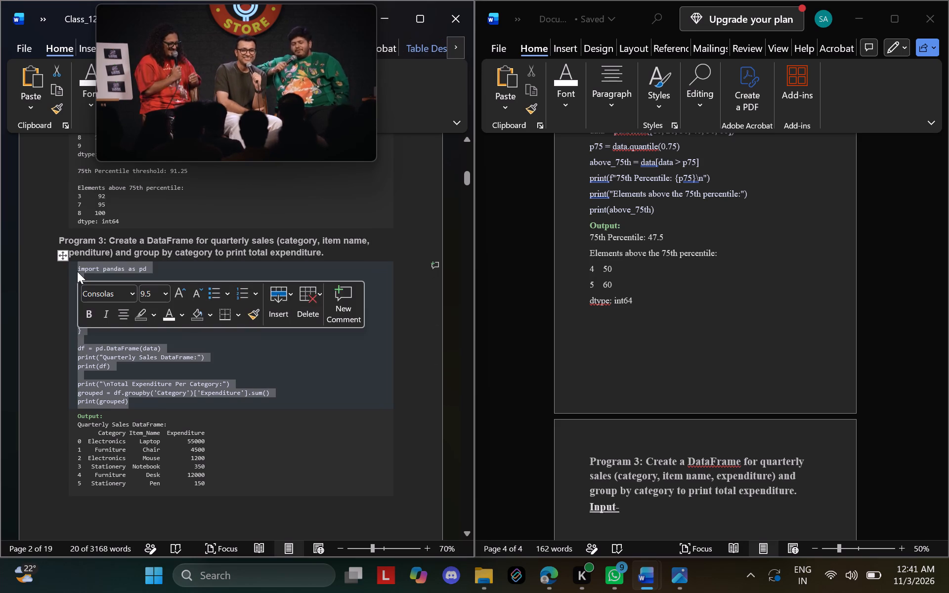
key("ctrl+c")
scroll(748, 527, "down", 3)
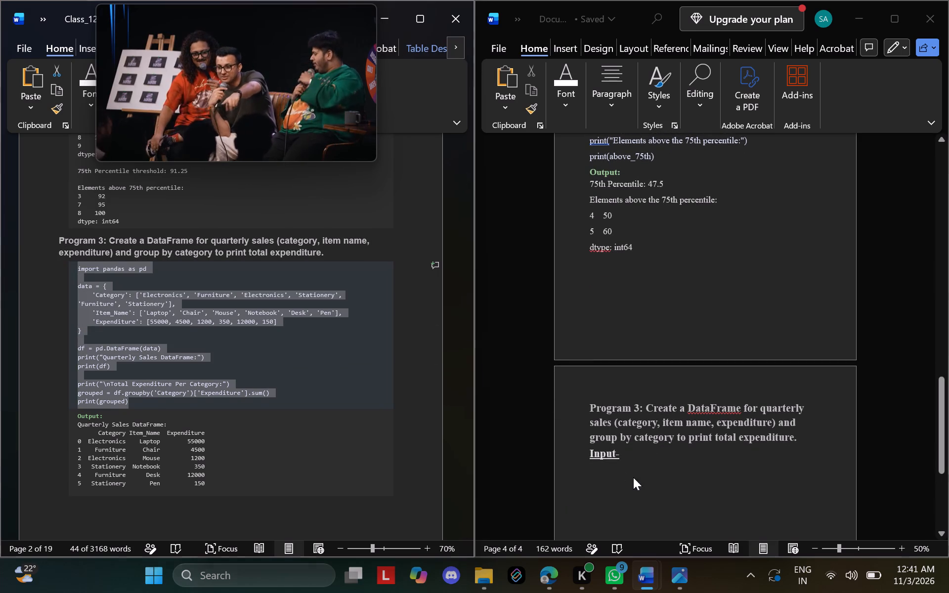
left_click(633, 477)
key("ctrl+v")
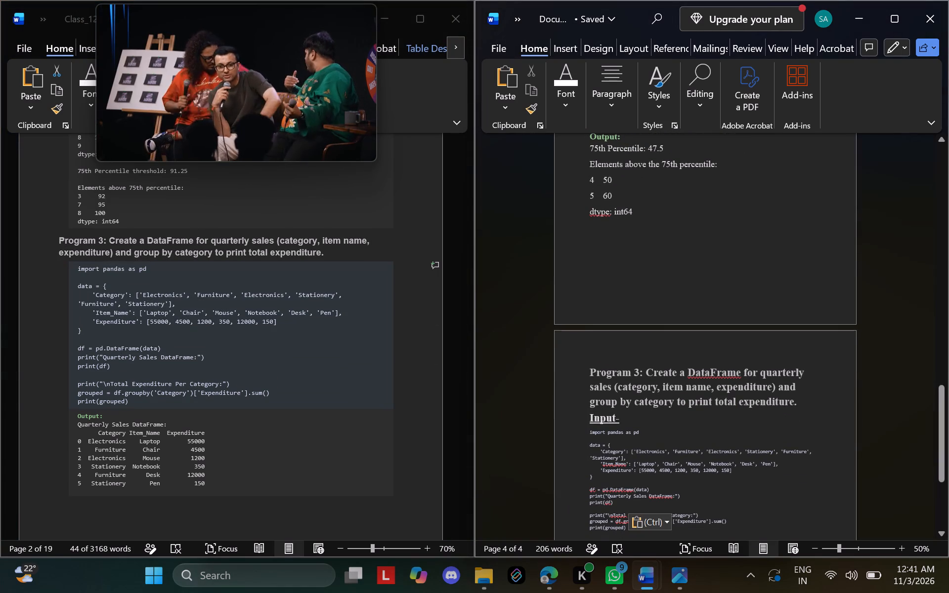
left_click(648, 518)
left_click(663, 473)
scroll(658, 473, "down", 3)
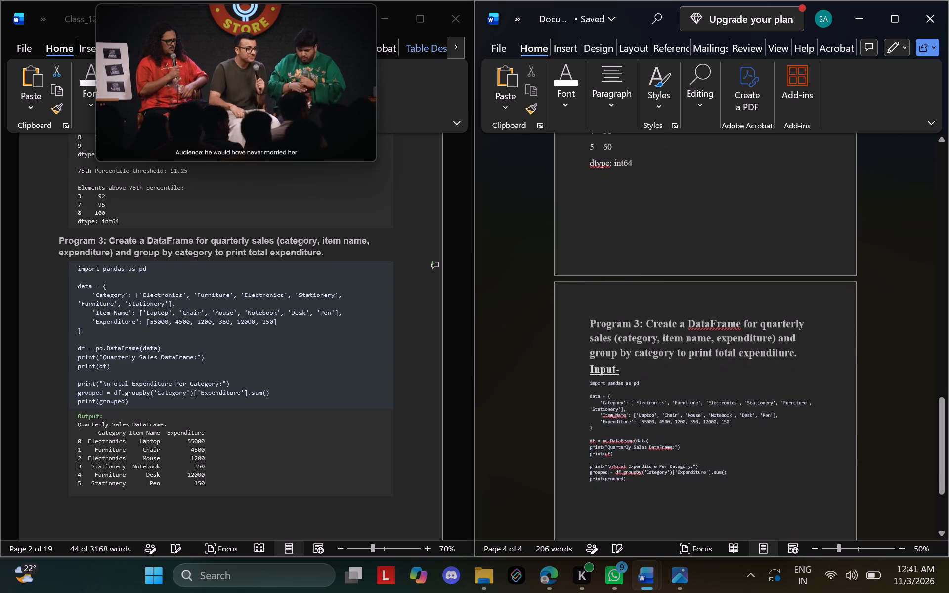
Set the font size of all the pasted Program 3 code to 18.
left_click_drag(635, 474, 580, 397)
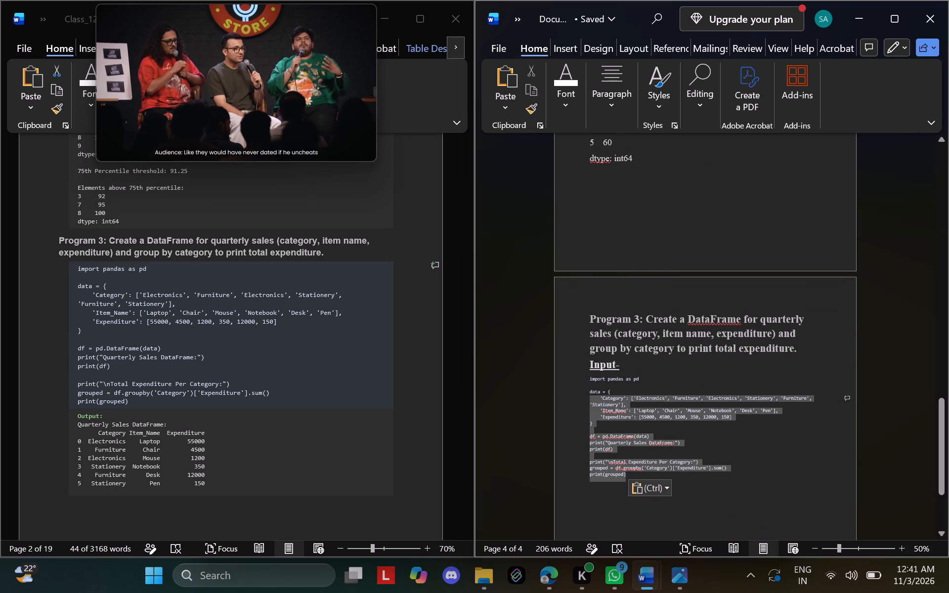
left_click_drag(580, 397, 582, 375)
left_click(620, 465)
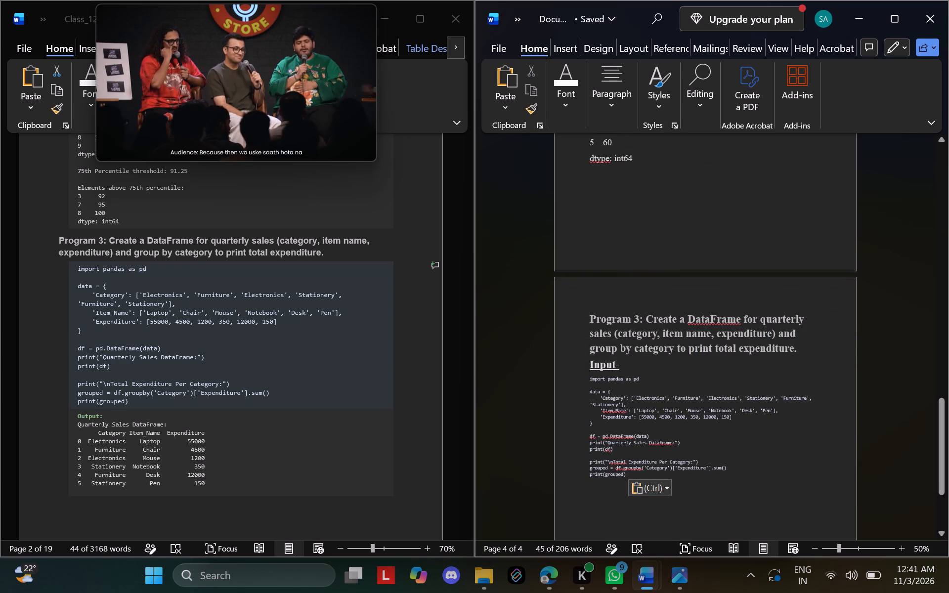
left_click_drag(638, 470, 630, 468)
left_click(644, 494)
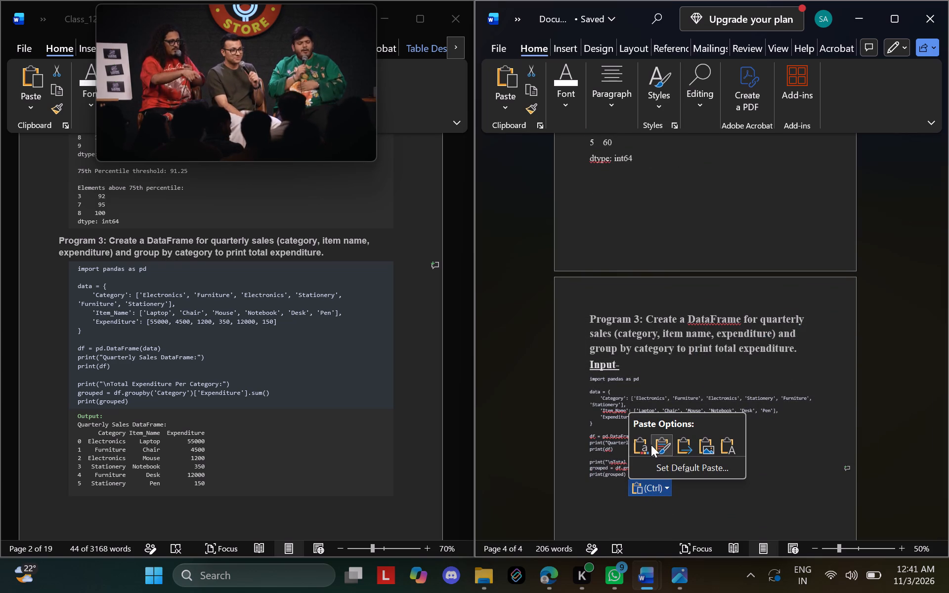
left_click(626, 474)
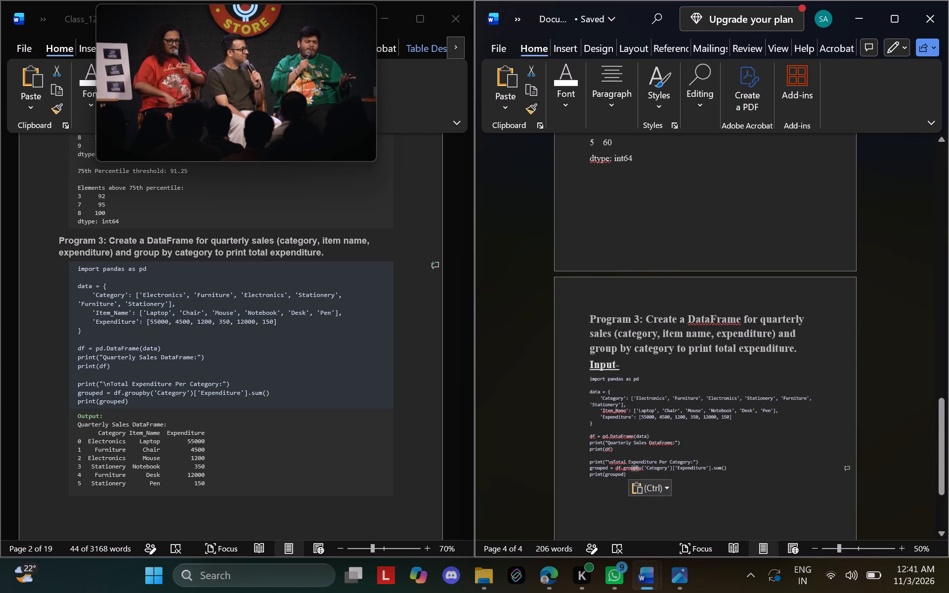
left_click_drag(629, 478, 610, 386)
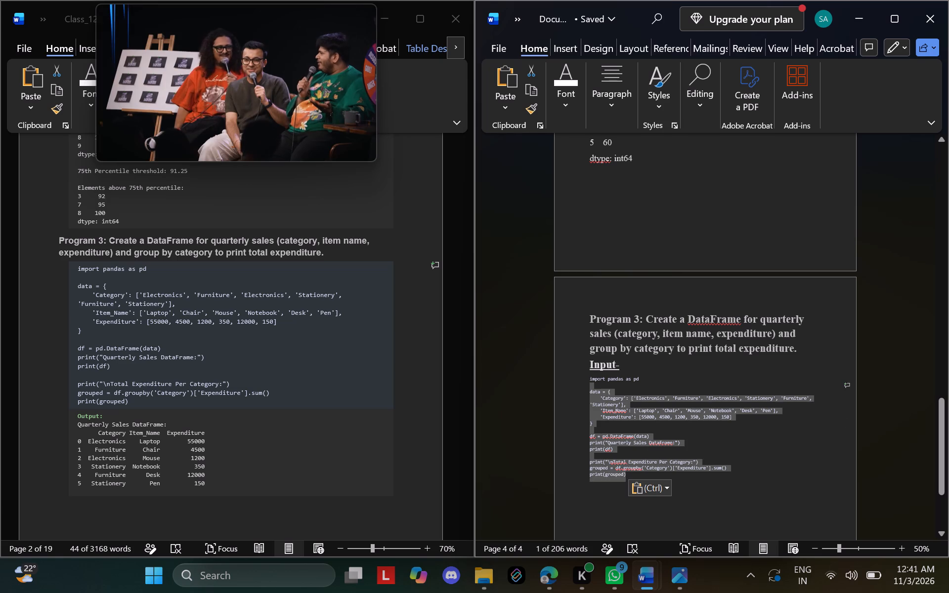
left_click_drag(610, 386, 583, 376)
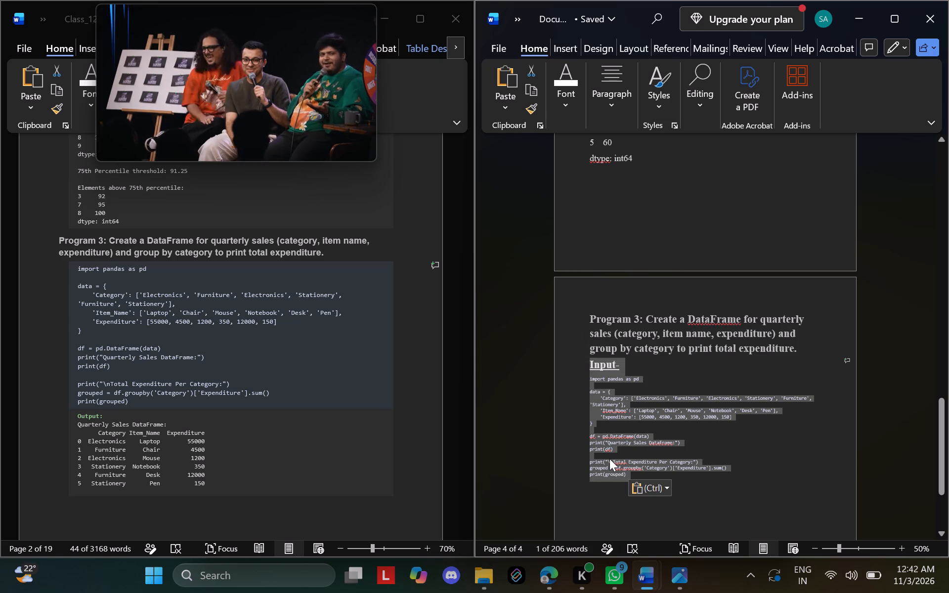
left_click_drag(610, 474, 617, 474)
left_click_drag(625, 476, 607, 401)
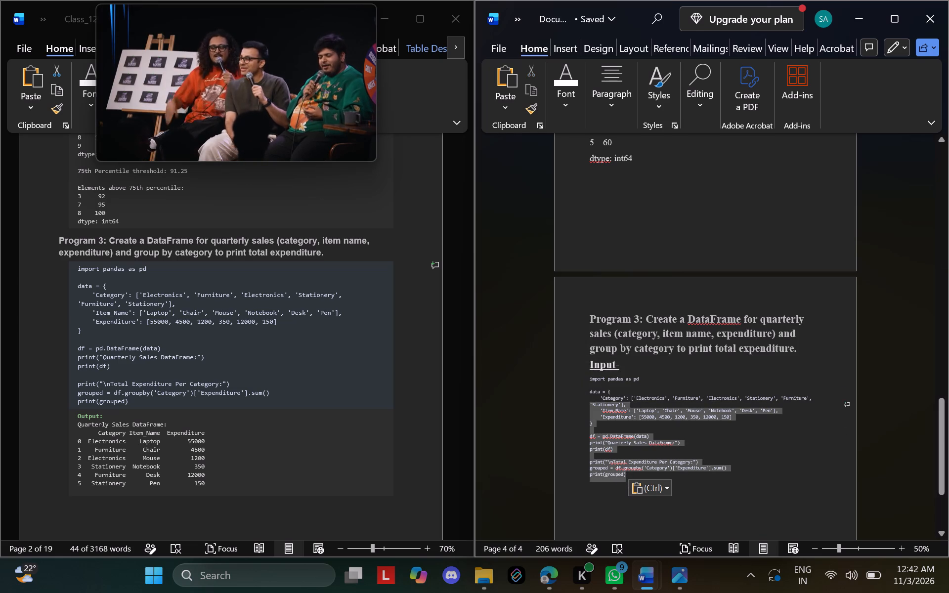
left_click_drag(607, 401, 594, 379)
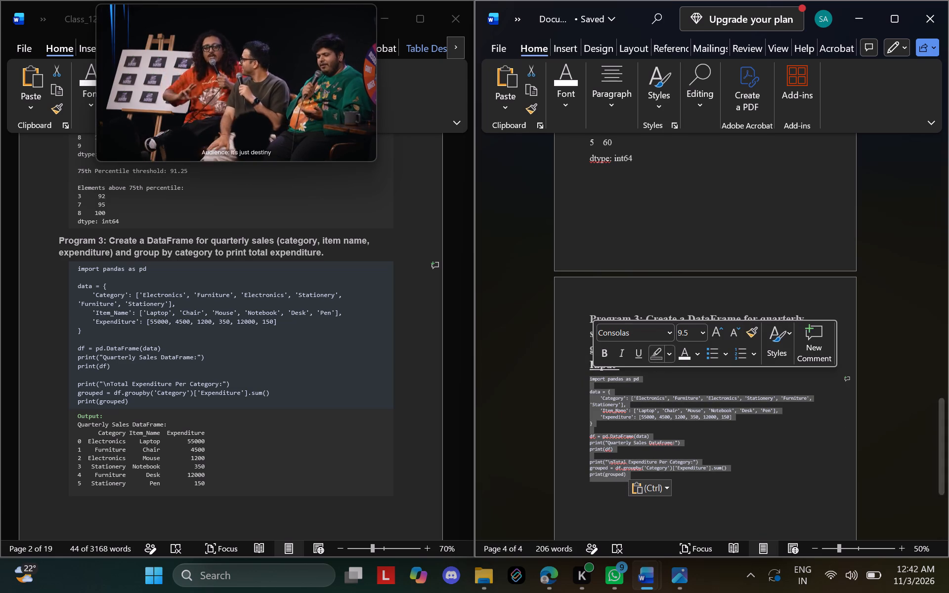
left_click(682, 334)
key("1")
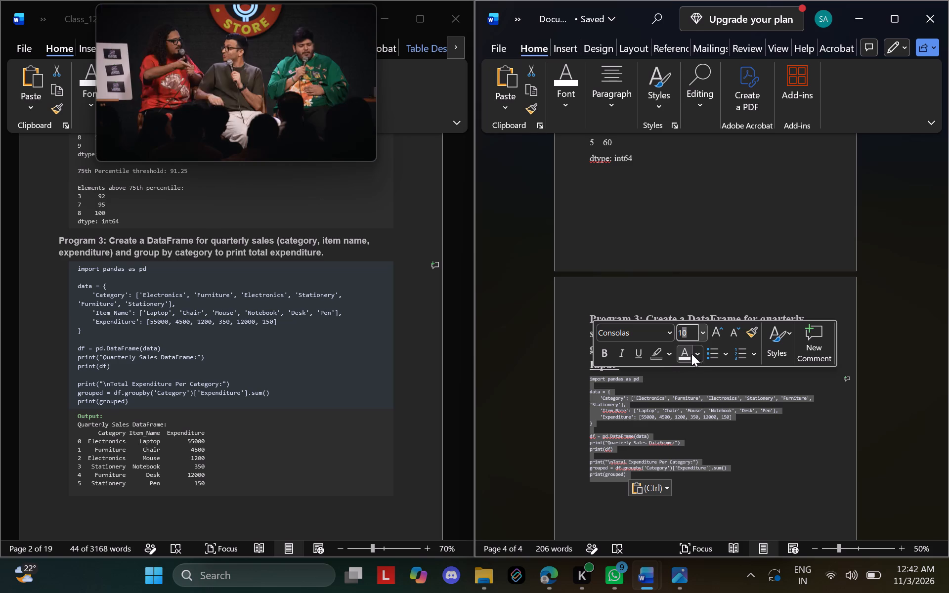
key("8")
Change the font of the pasted Program 3 code to Times New Roman.
left_click(638, 328)
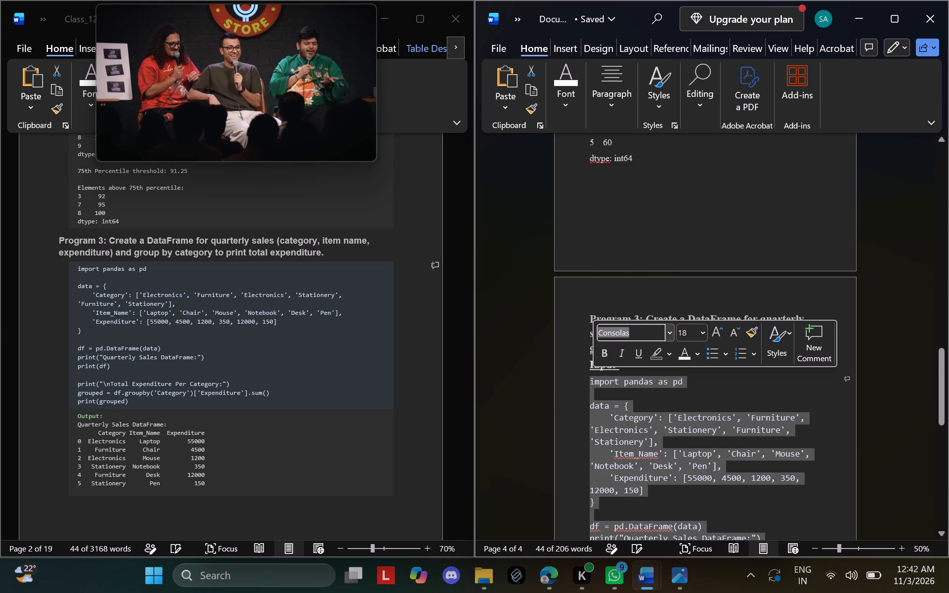
key("t")
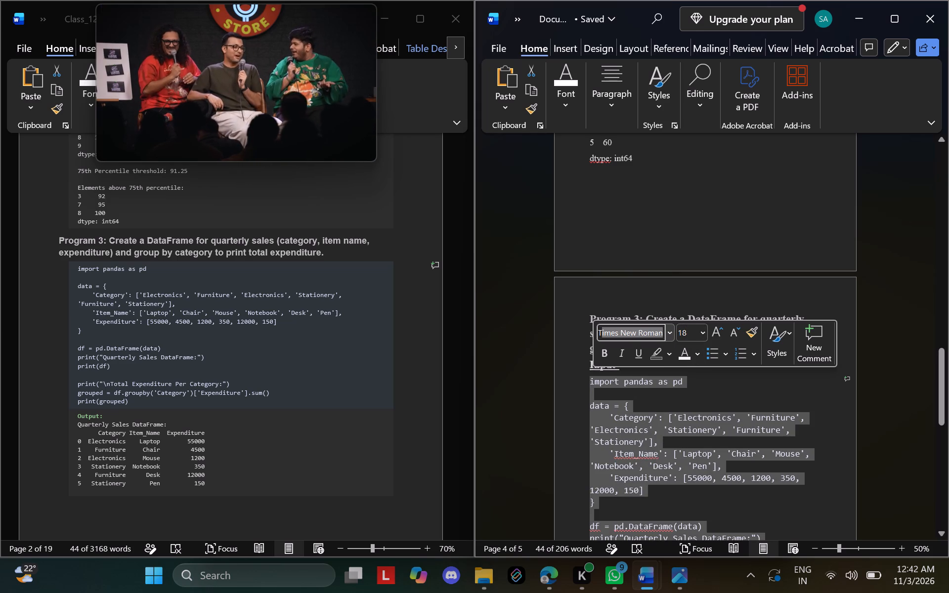
key("Return")
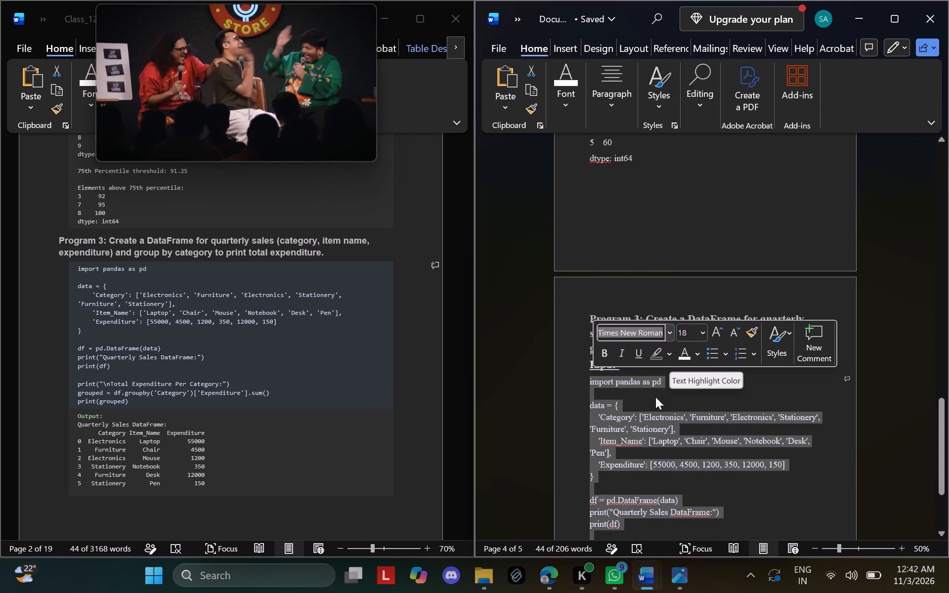
key("Return")
Remove the blank lines after "import pandas as pd" and before "df = pd.DataFrame(data)" in the Program 3 code.
left_click(661, 393)
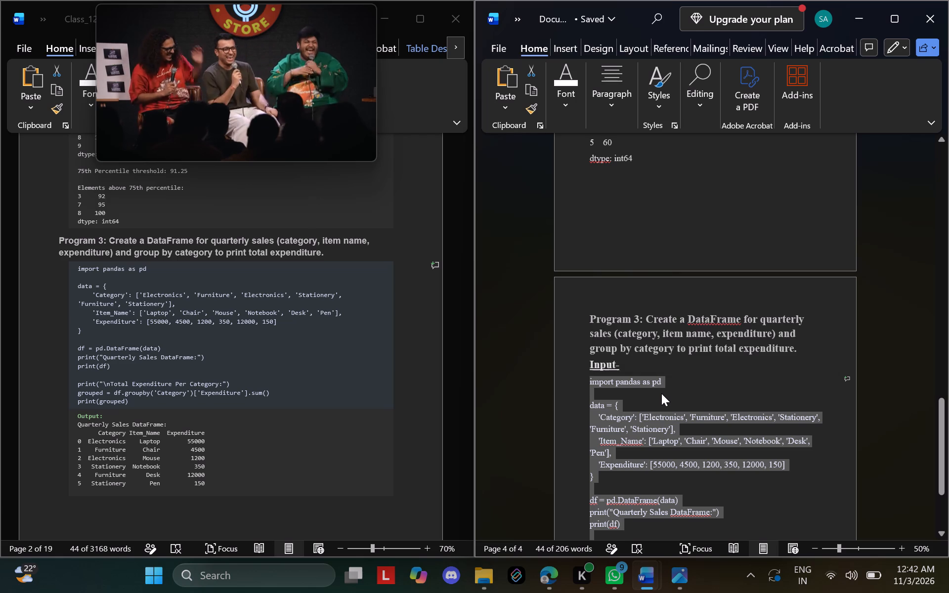
scroll(661, 393, "down", 4)
key("BackSpace")
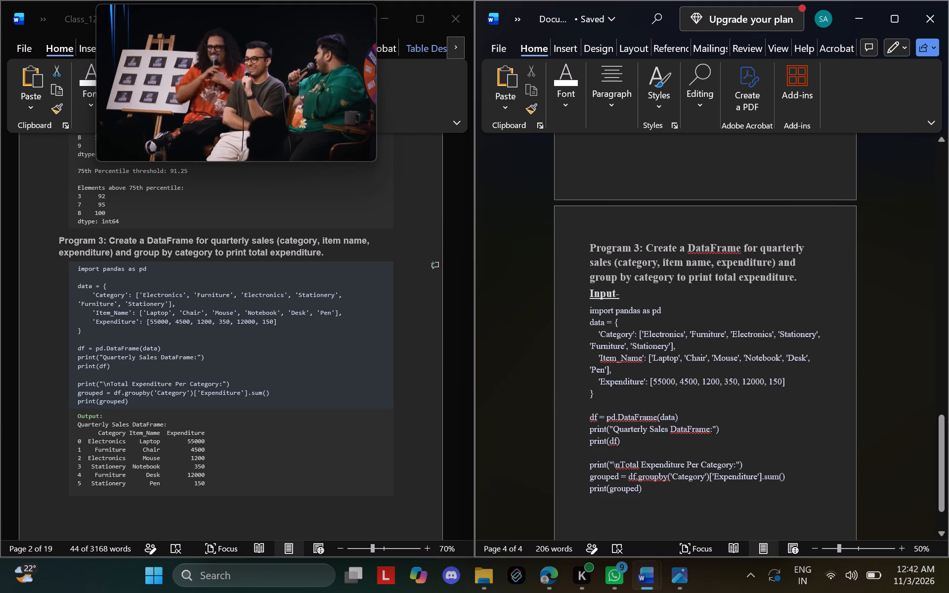
left_click(589, 402)
key("BackSpace")
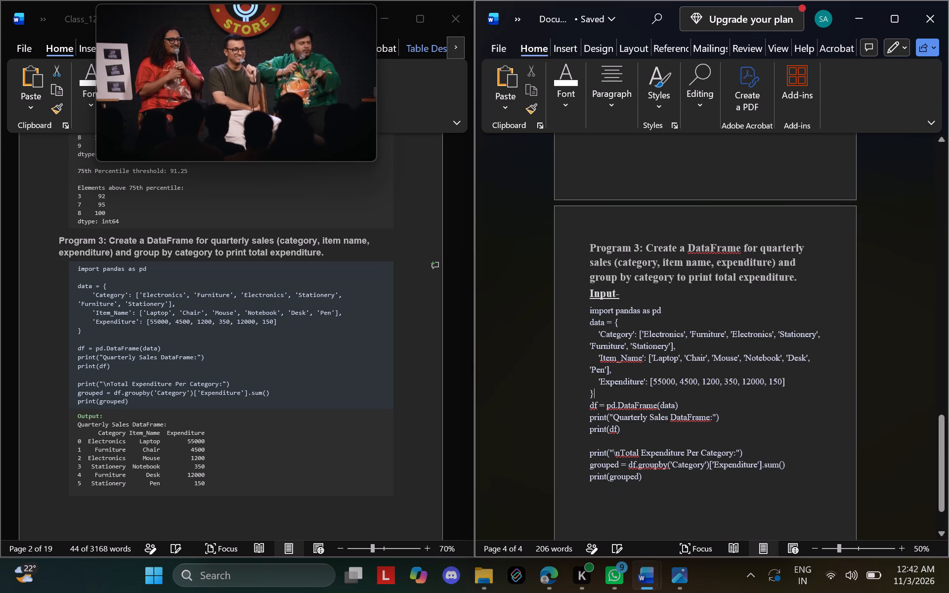
Move the closing brace to the end of the 'Expenditure' line, keeping "df = pd.DataFrame(data)" on its own line below.
left_click(589, 401)
key("BackSpace")
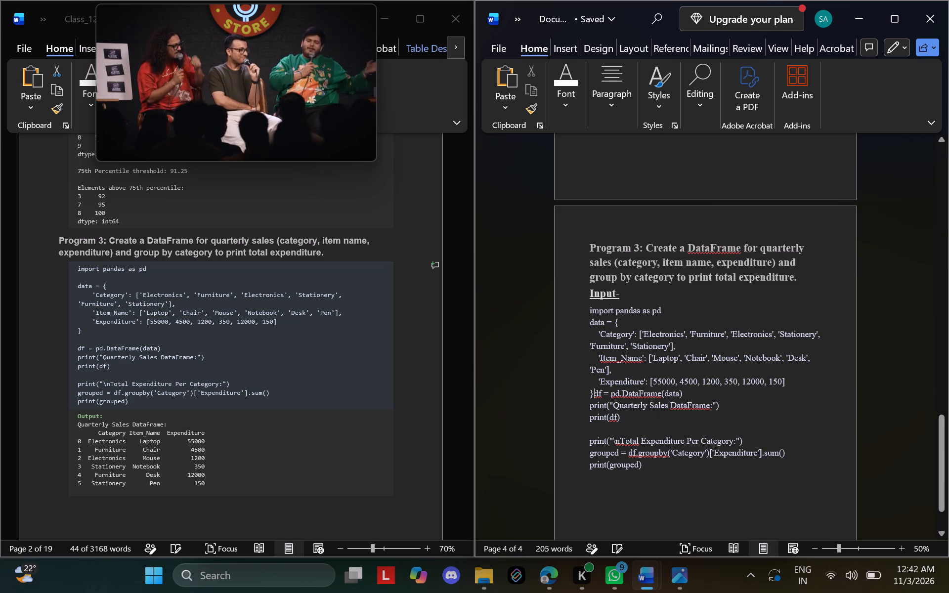
key("Left")
key("BackSpace")
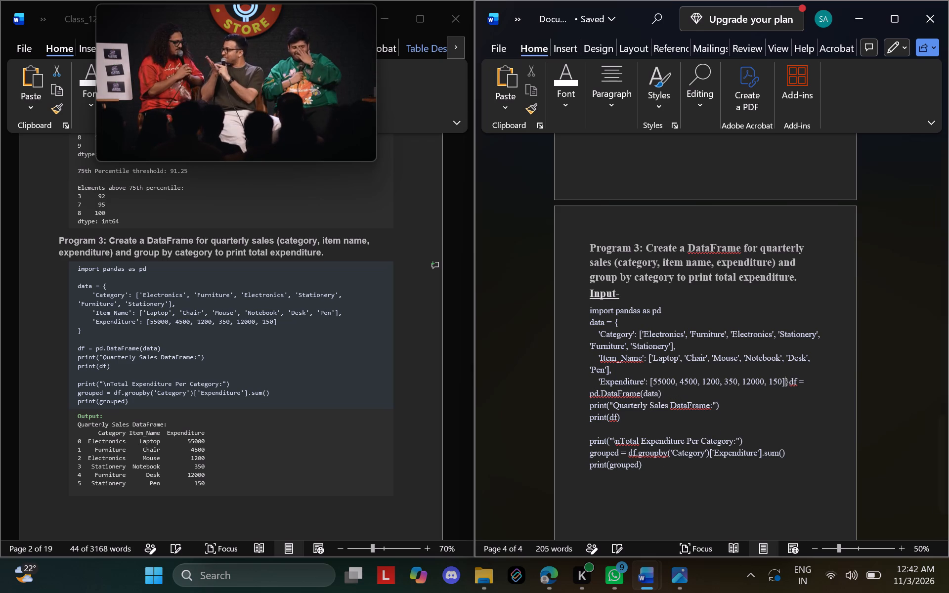
key("Right")
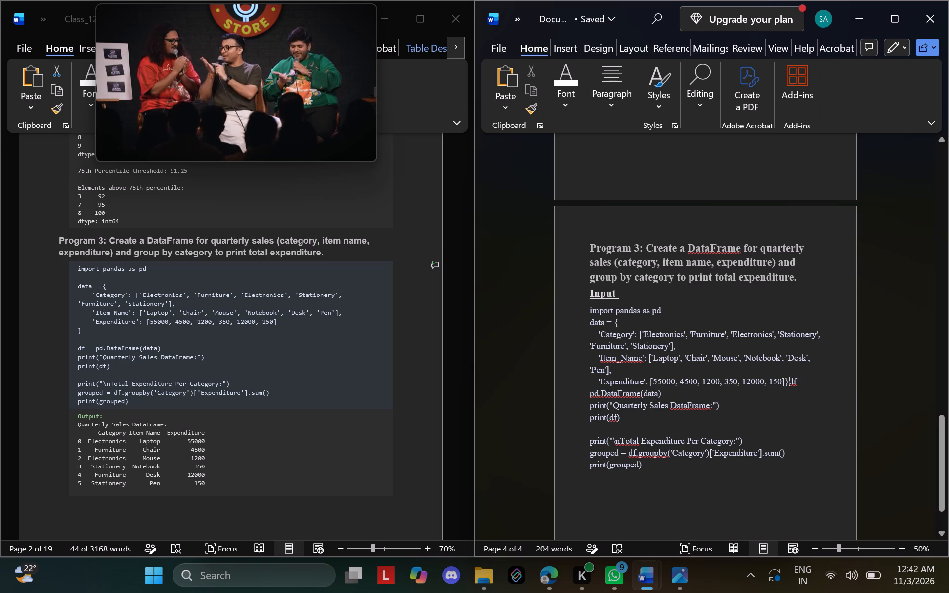
key("Return")
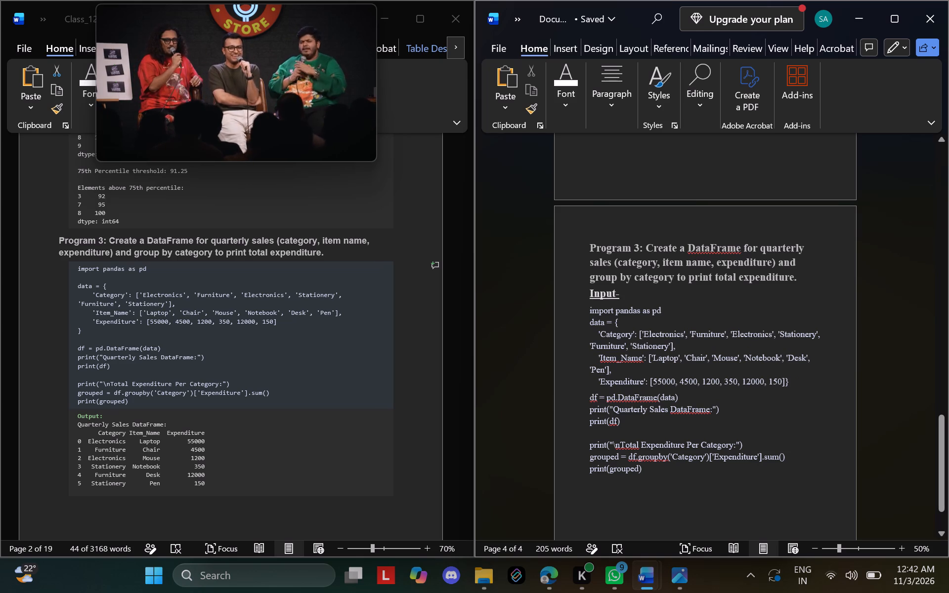
Remove the blank line between "print(df)" and the "Total Expenditure Per Category" print line.
left_click(621, 427)
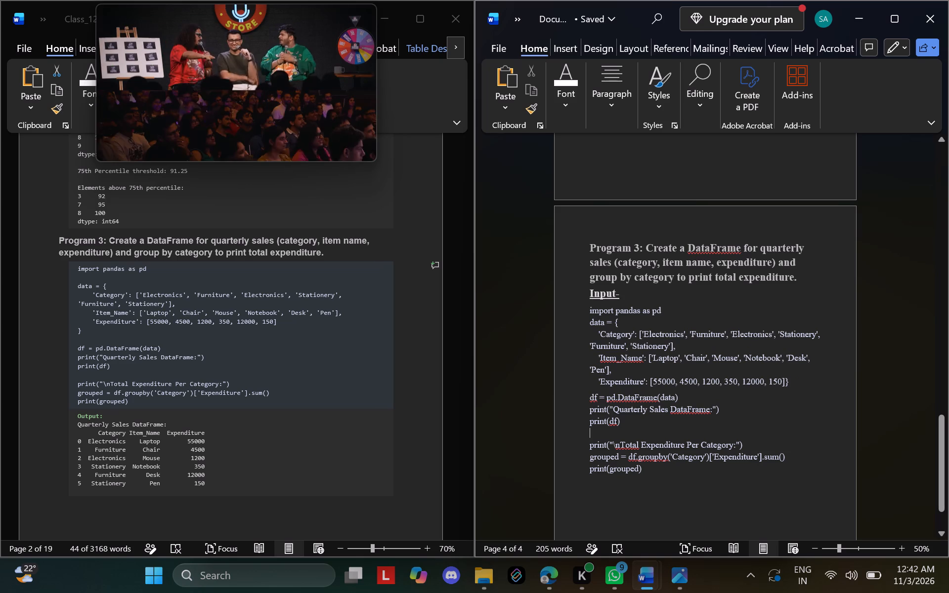
key("BackSpace")
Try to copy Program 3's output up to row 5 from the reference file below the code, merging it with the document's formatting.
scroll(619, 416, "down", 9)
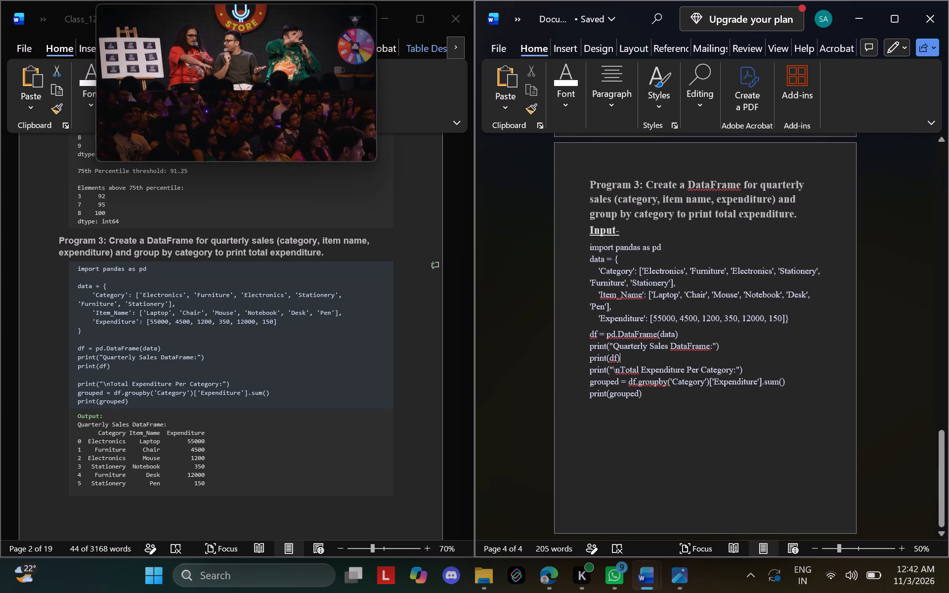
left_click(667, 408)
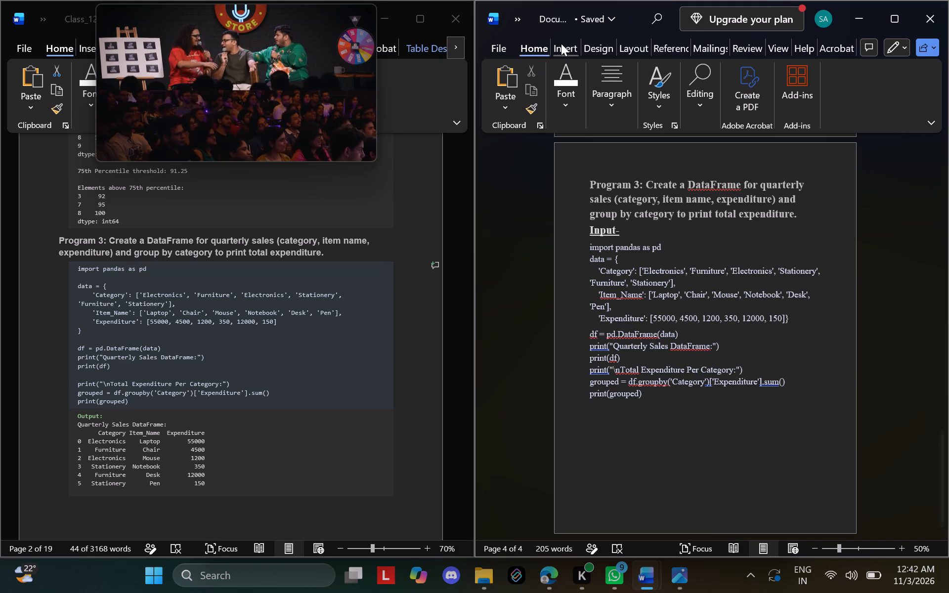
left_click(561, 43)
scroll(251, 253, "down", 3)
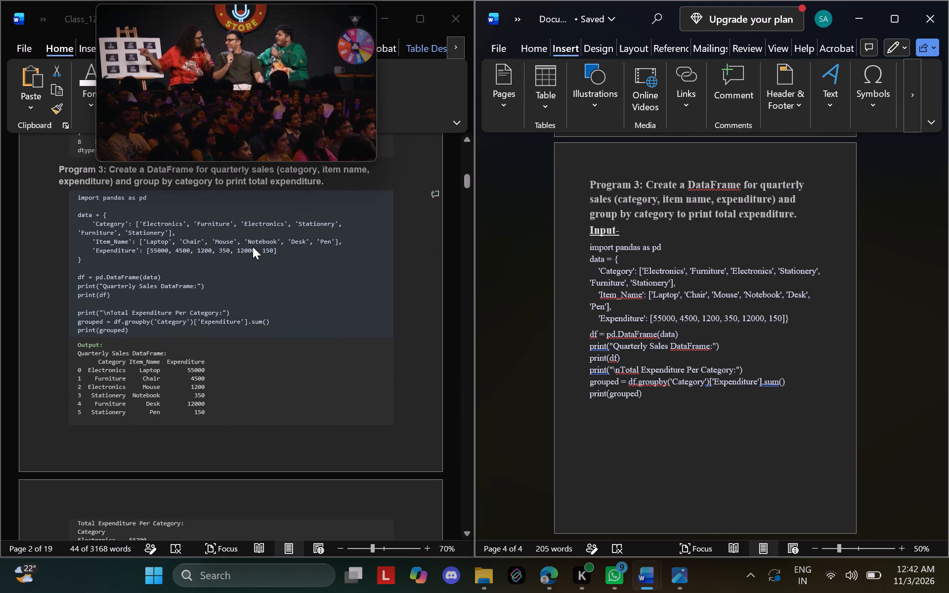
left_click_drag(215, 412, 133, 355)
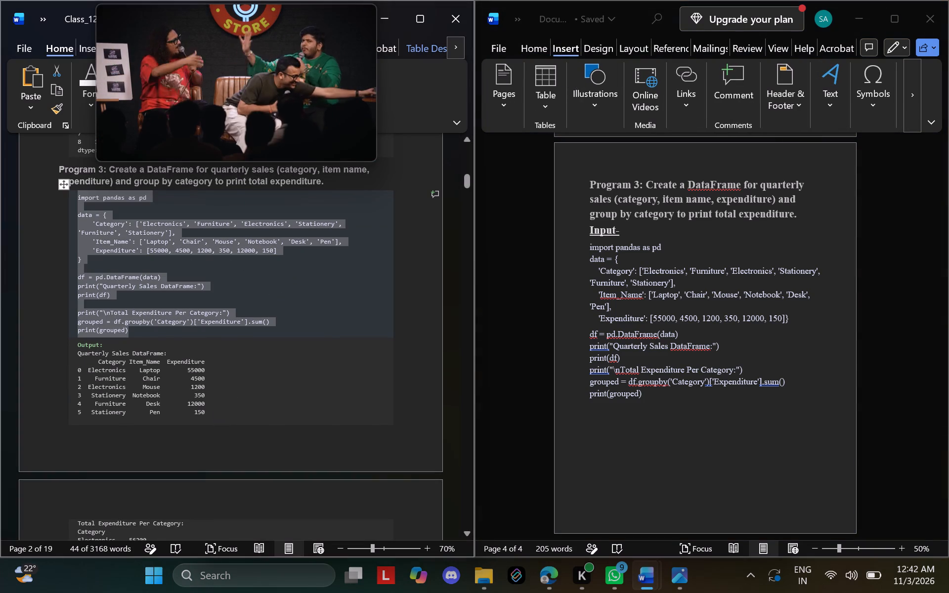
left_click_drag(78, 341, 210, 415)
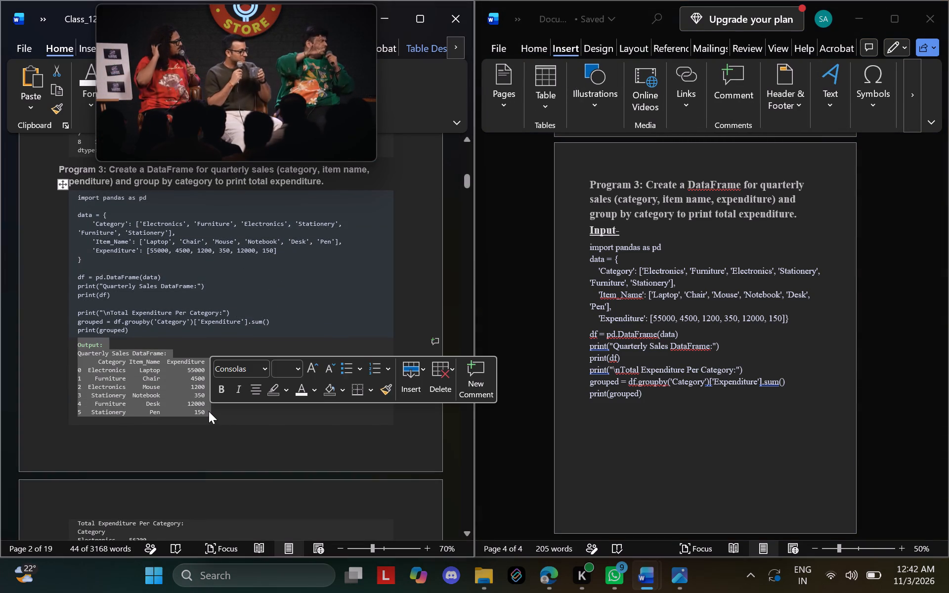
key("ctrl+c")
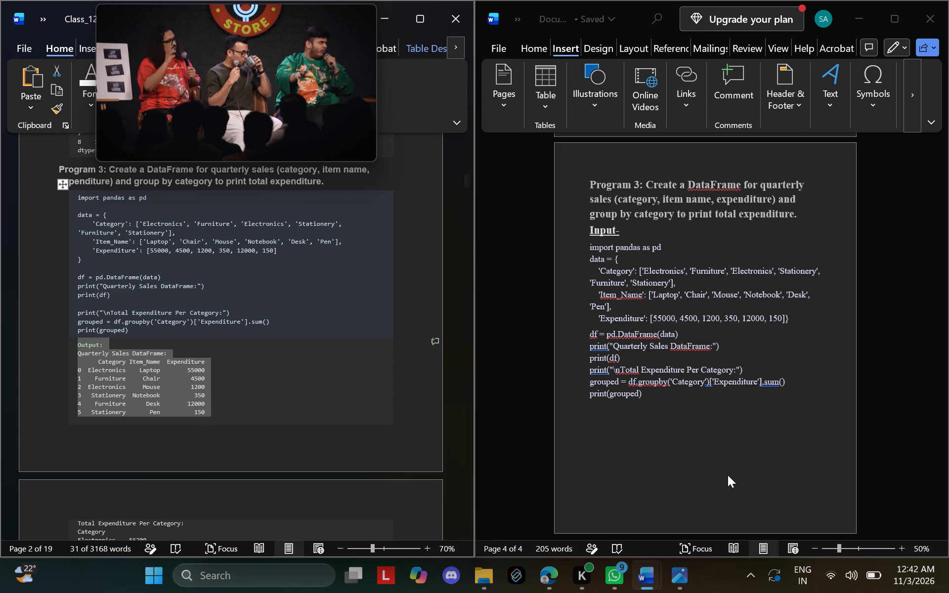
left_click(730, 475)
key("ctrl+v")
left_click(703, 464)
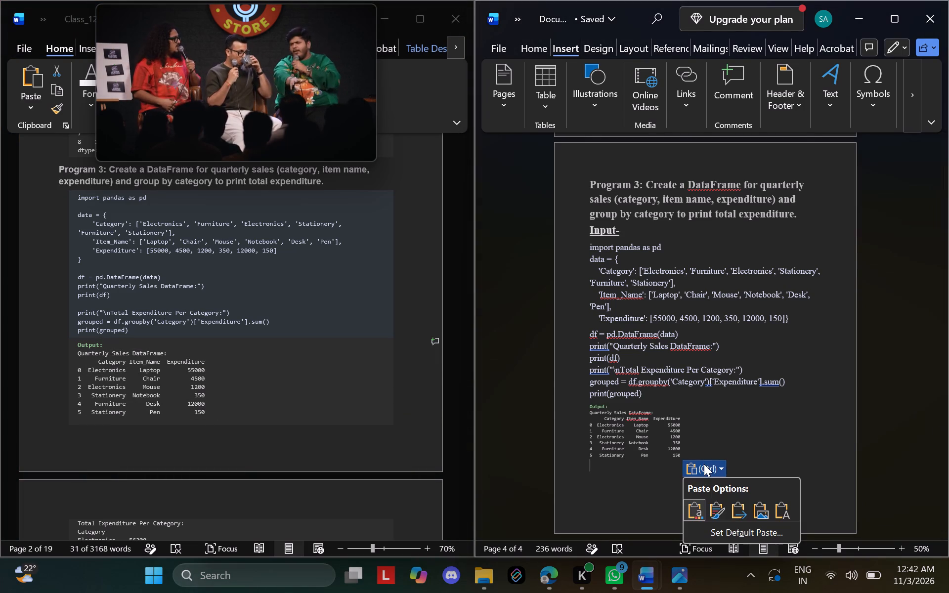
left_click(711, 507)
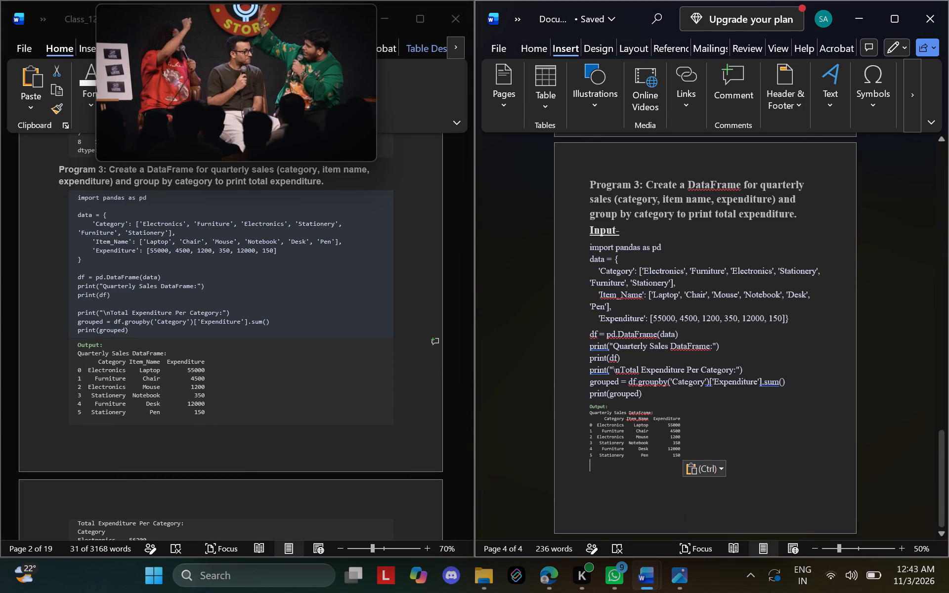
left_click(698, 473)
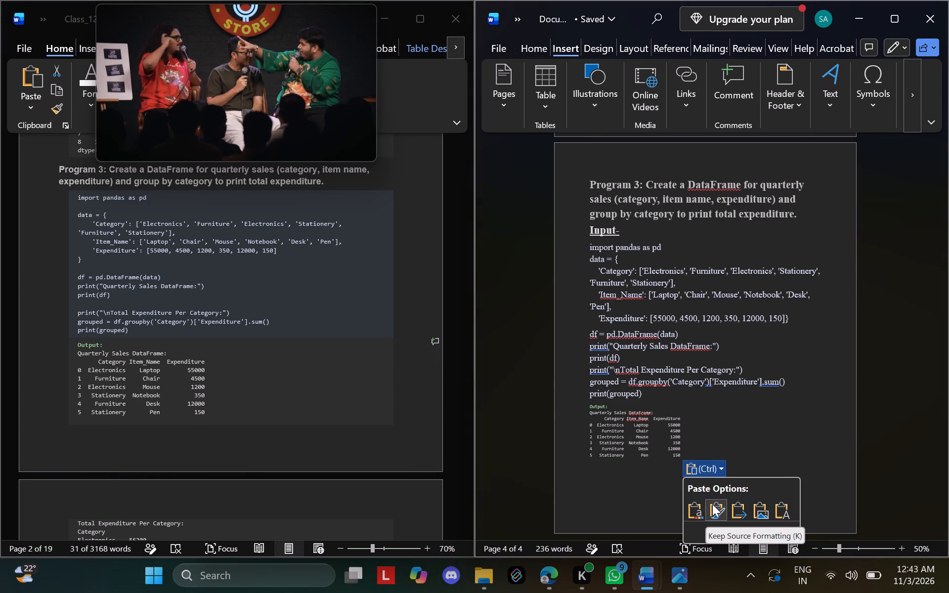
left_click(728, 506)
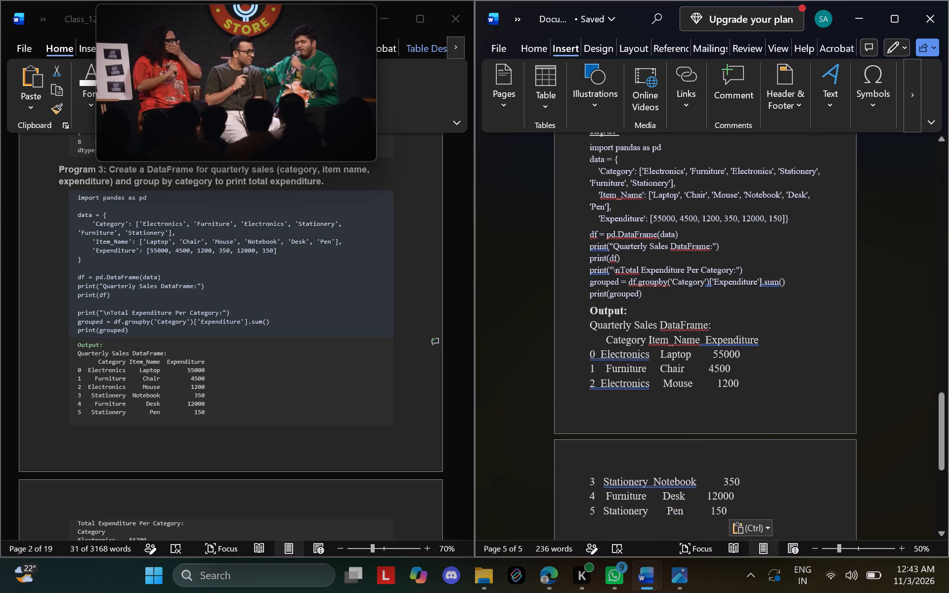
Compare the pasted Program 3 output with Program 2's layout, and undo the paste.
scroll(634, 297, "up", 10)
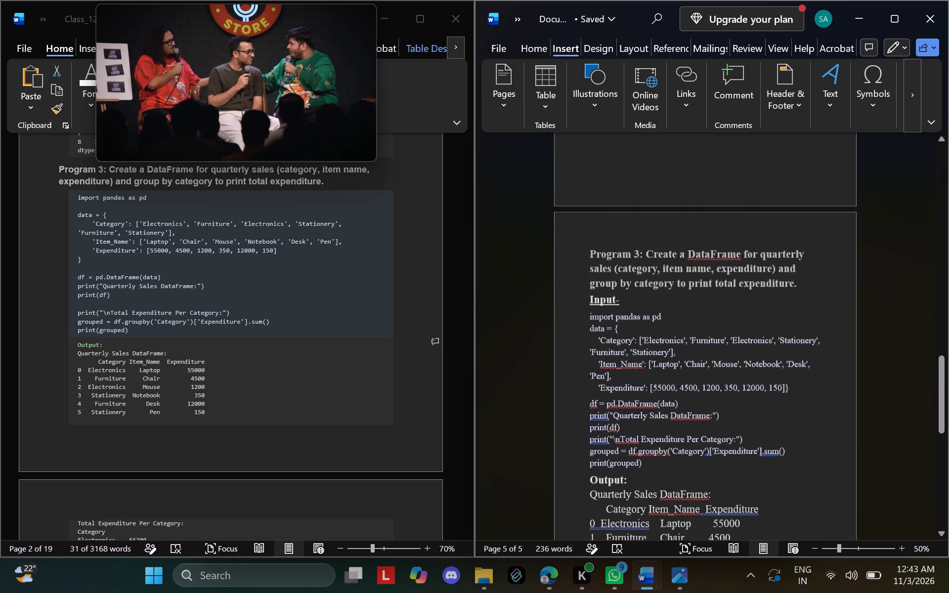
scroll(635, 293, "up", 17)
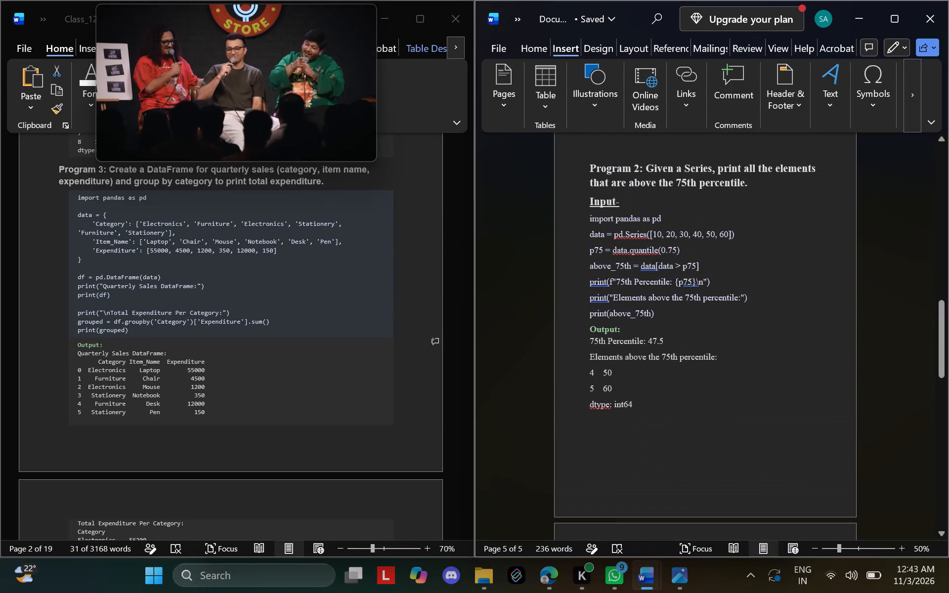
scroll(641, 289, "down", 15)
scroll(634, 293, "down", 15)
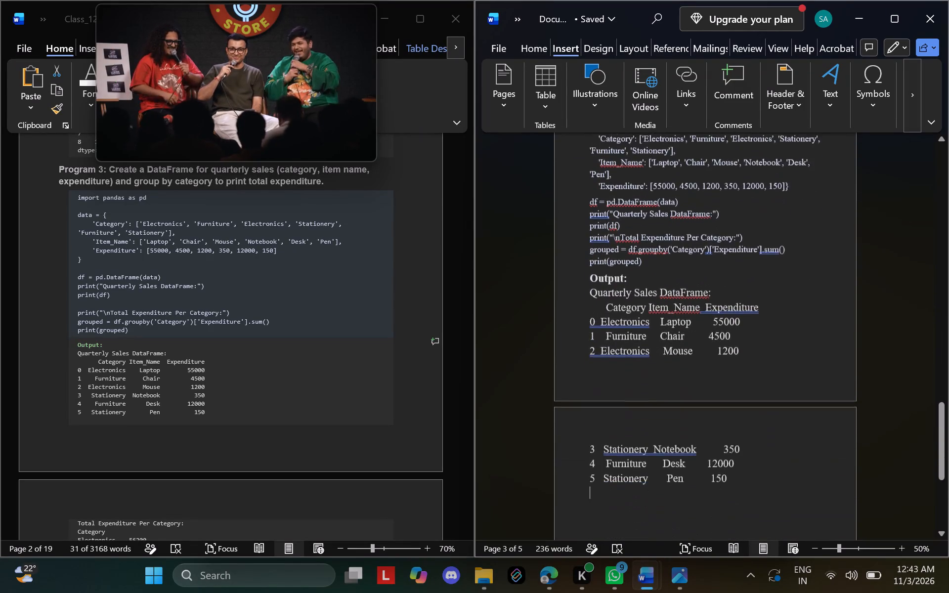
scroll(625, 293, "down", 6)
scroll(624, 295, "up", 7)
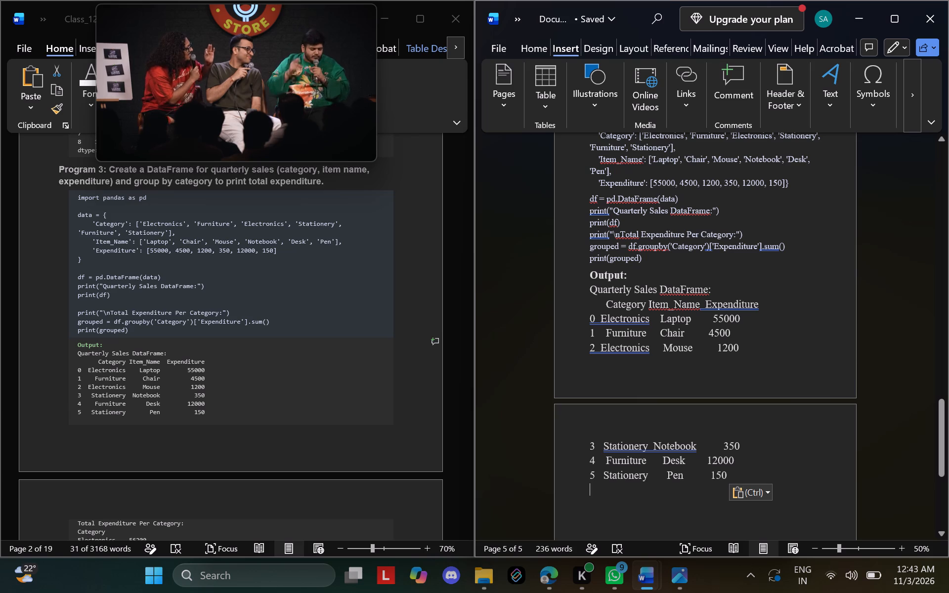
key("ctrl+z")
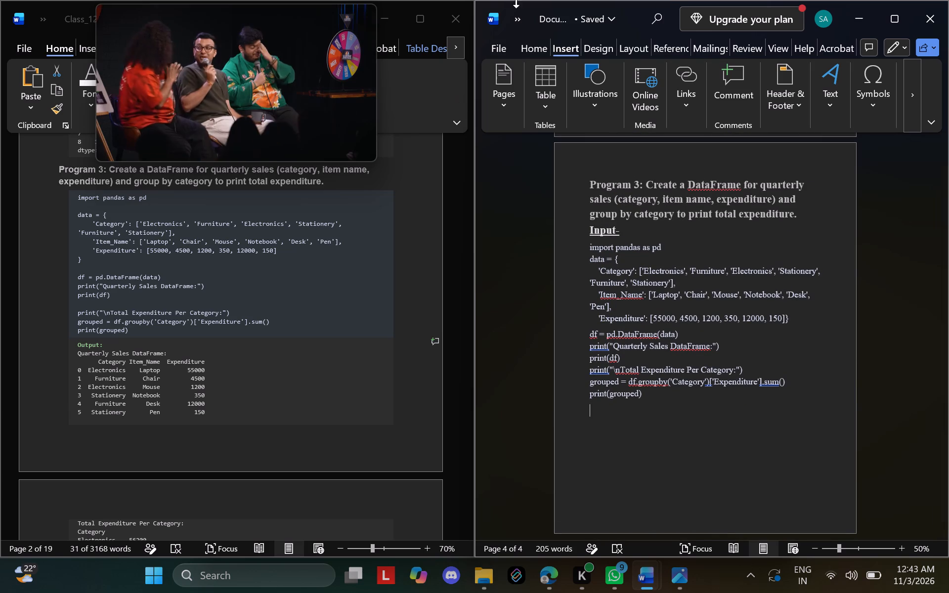
Save the practical file as the Word document "Program 1" in the Downloads folder.
left_click(503, 46)
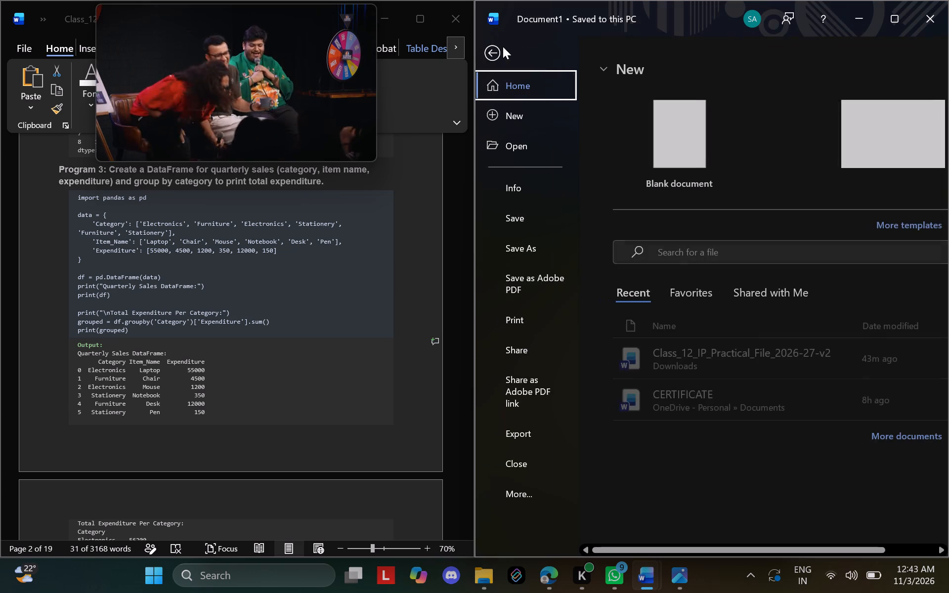
left_click(533, 222)
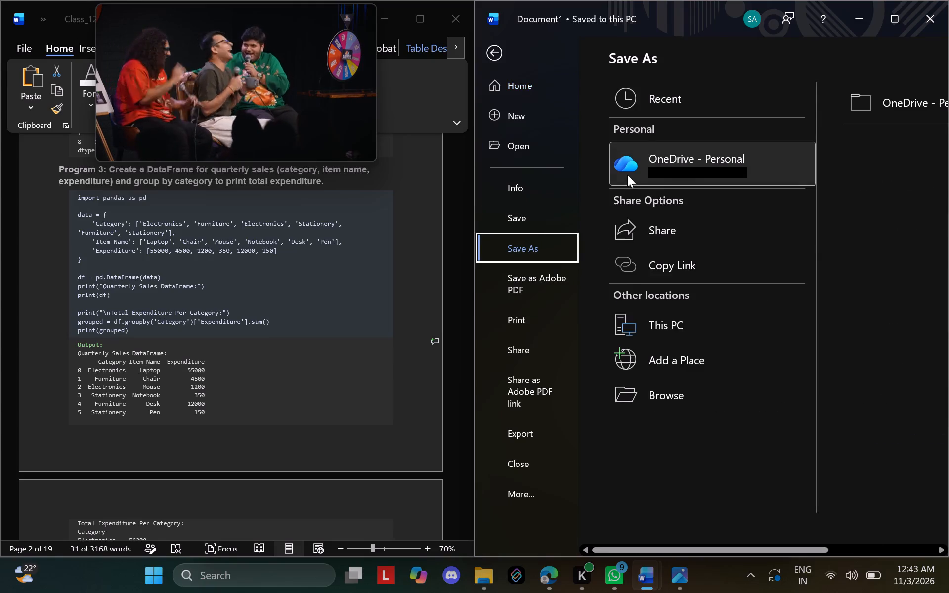
left_click(677, 320)
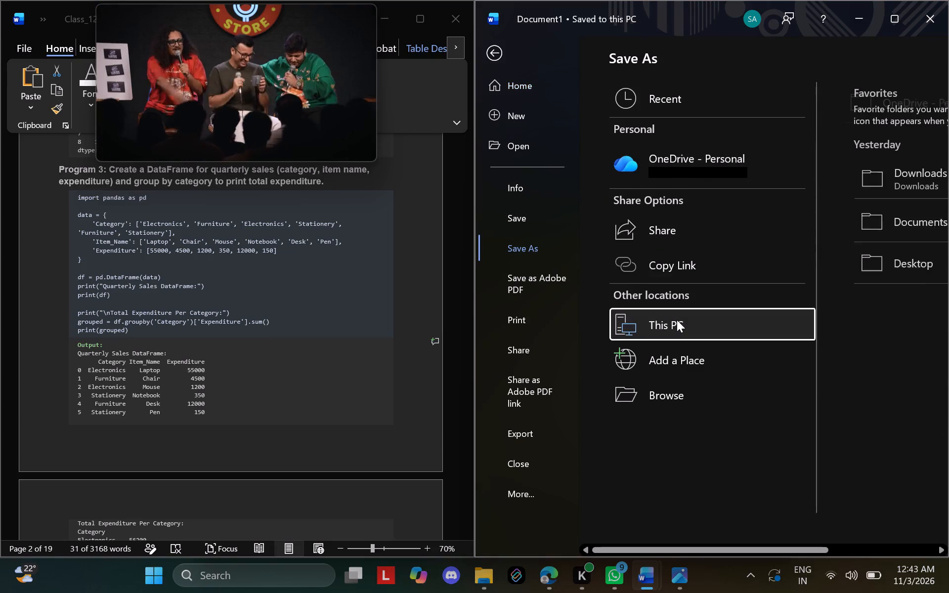
left_click(866, 183)
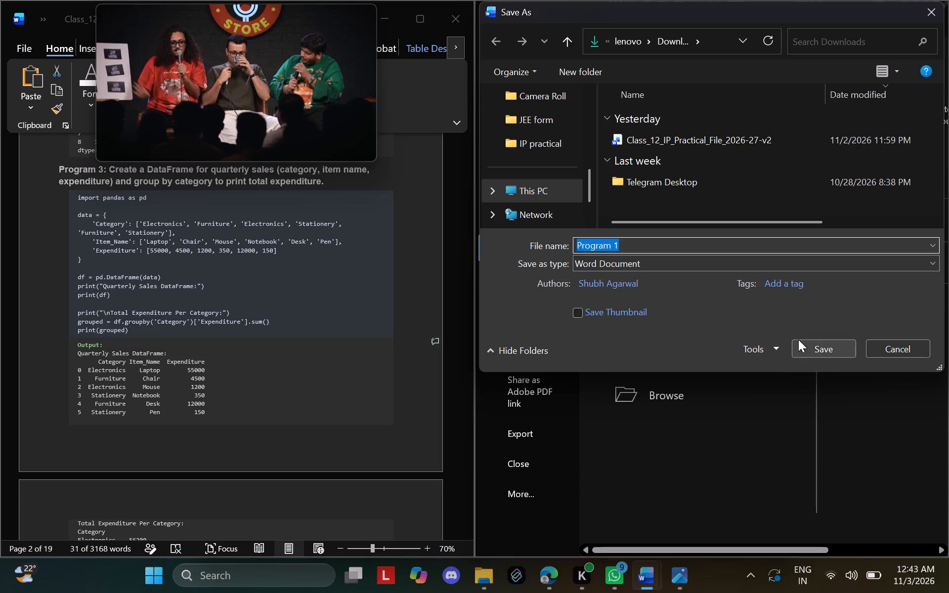
left_click(801, 338)
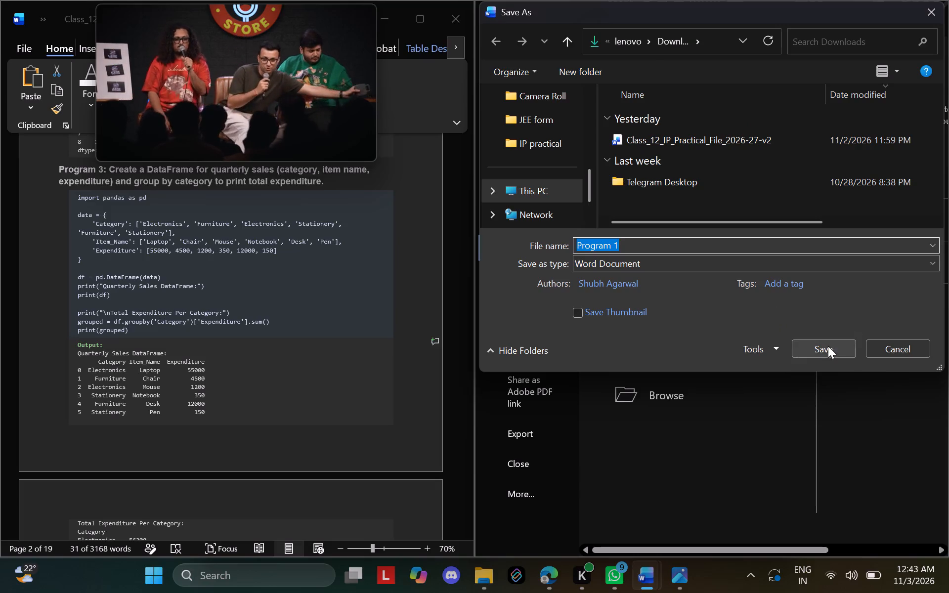
left_click_drag(826, 349, 827, 353)
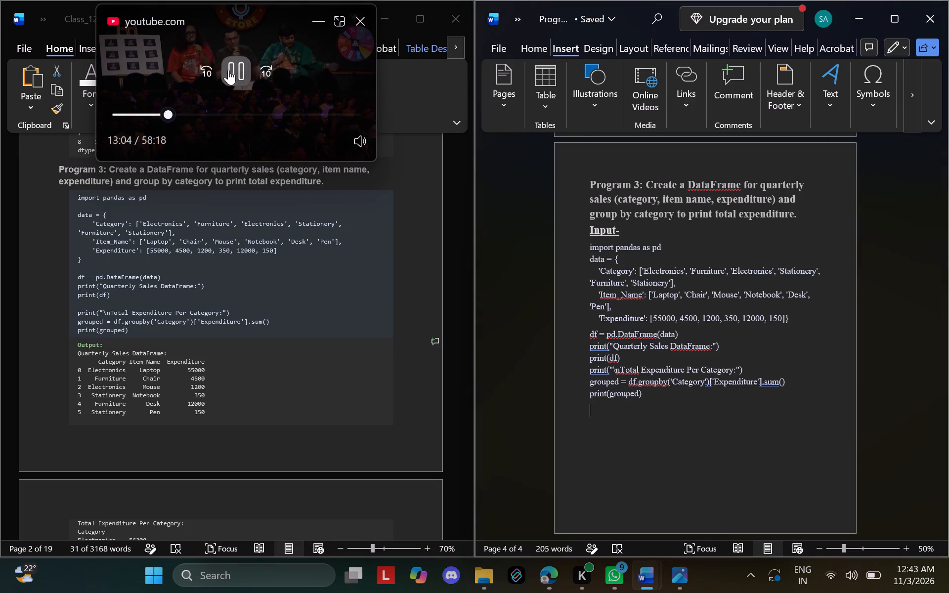
Move the floating video window off the reference document and over the practical file.
left_click(229, 69)
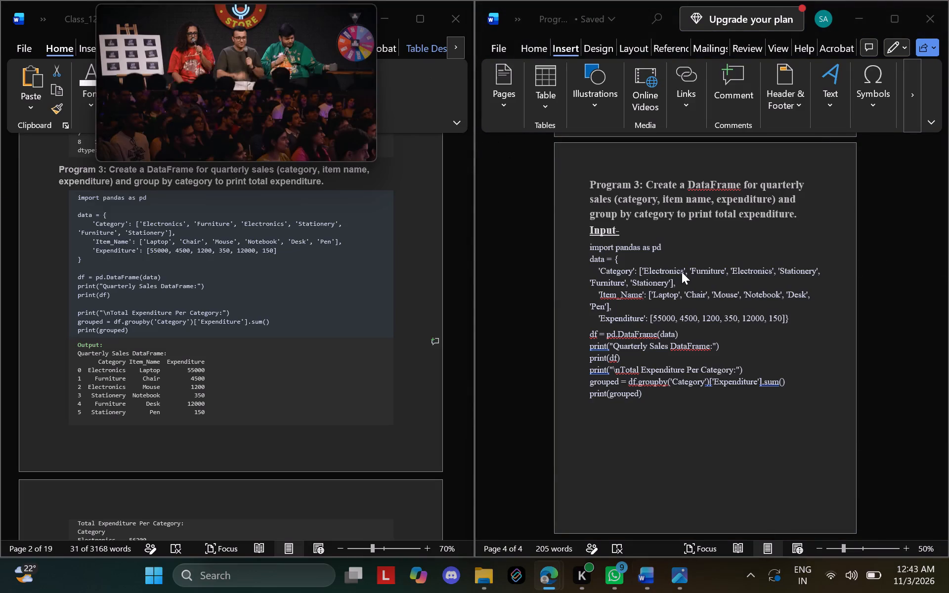
scroll(682, 272, "up", 7)
left_click_drag(212, 34, 637, 225)
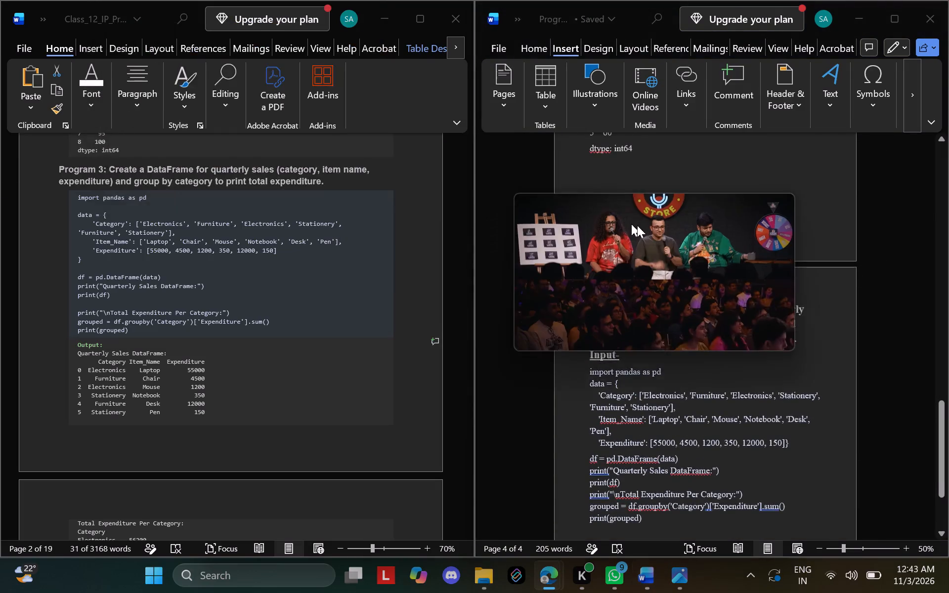
left_click_drag(637, 225, 638, 219)
Minimize the reference document's window and bring the "IP practical" folder window to the front in File Explorer.
left_click(383, 33)
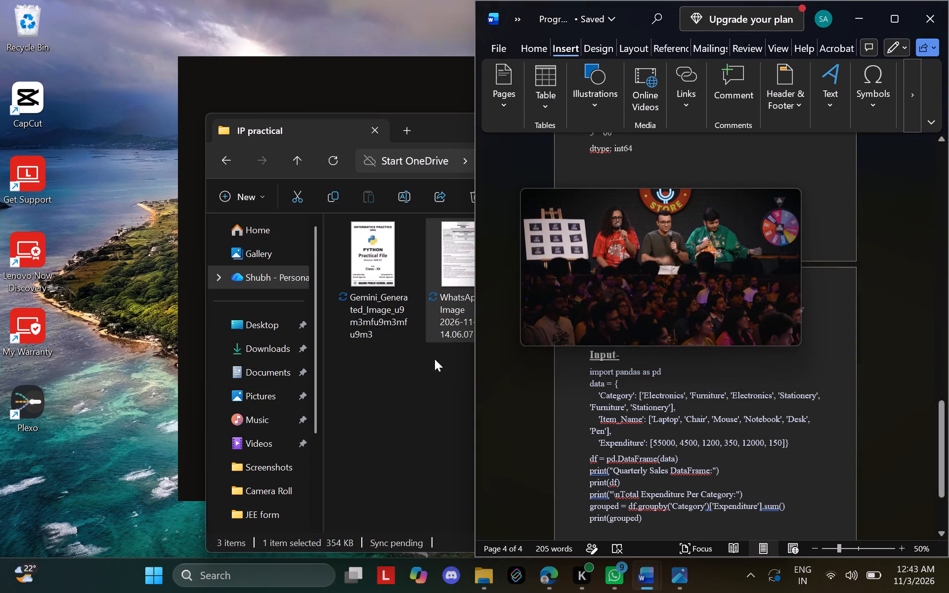